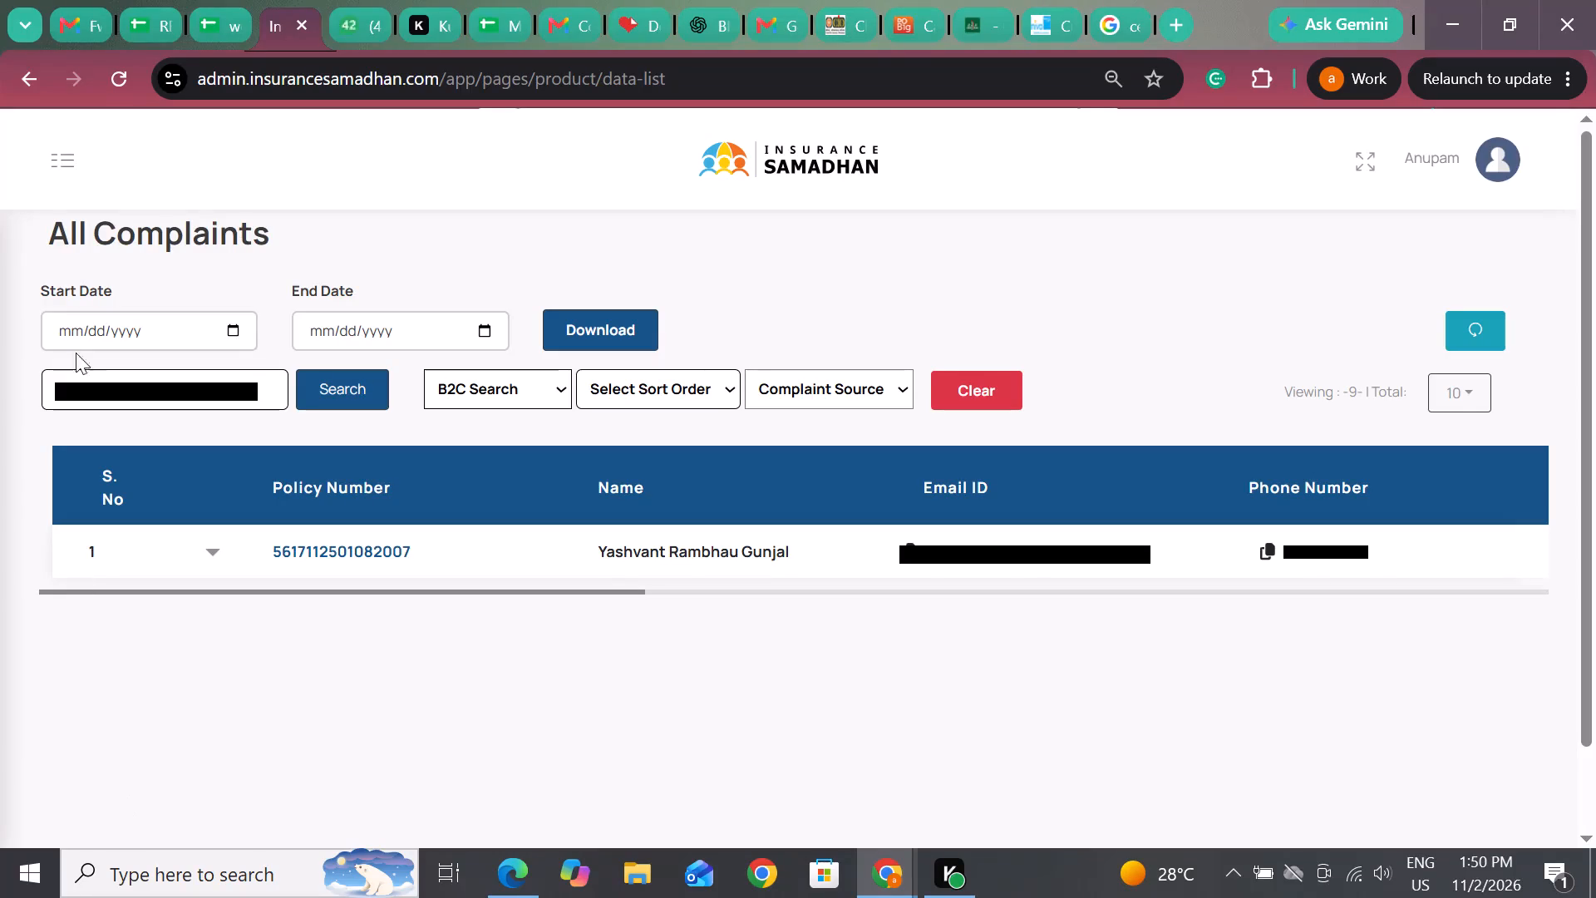
scroll(610, 546, up, 1)
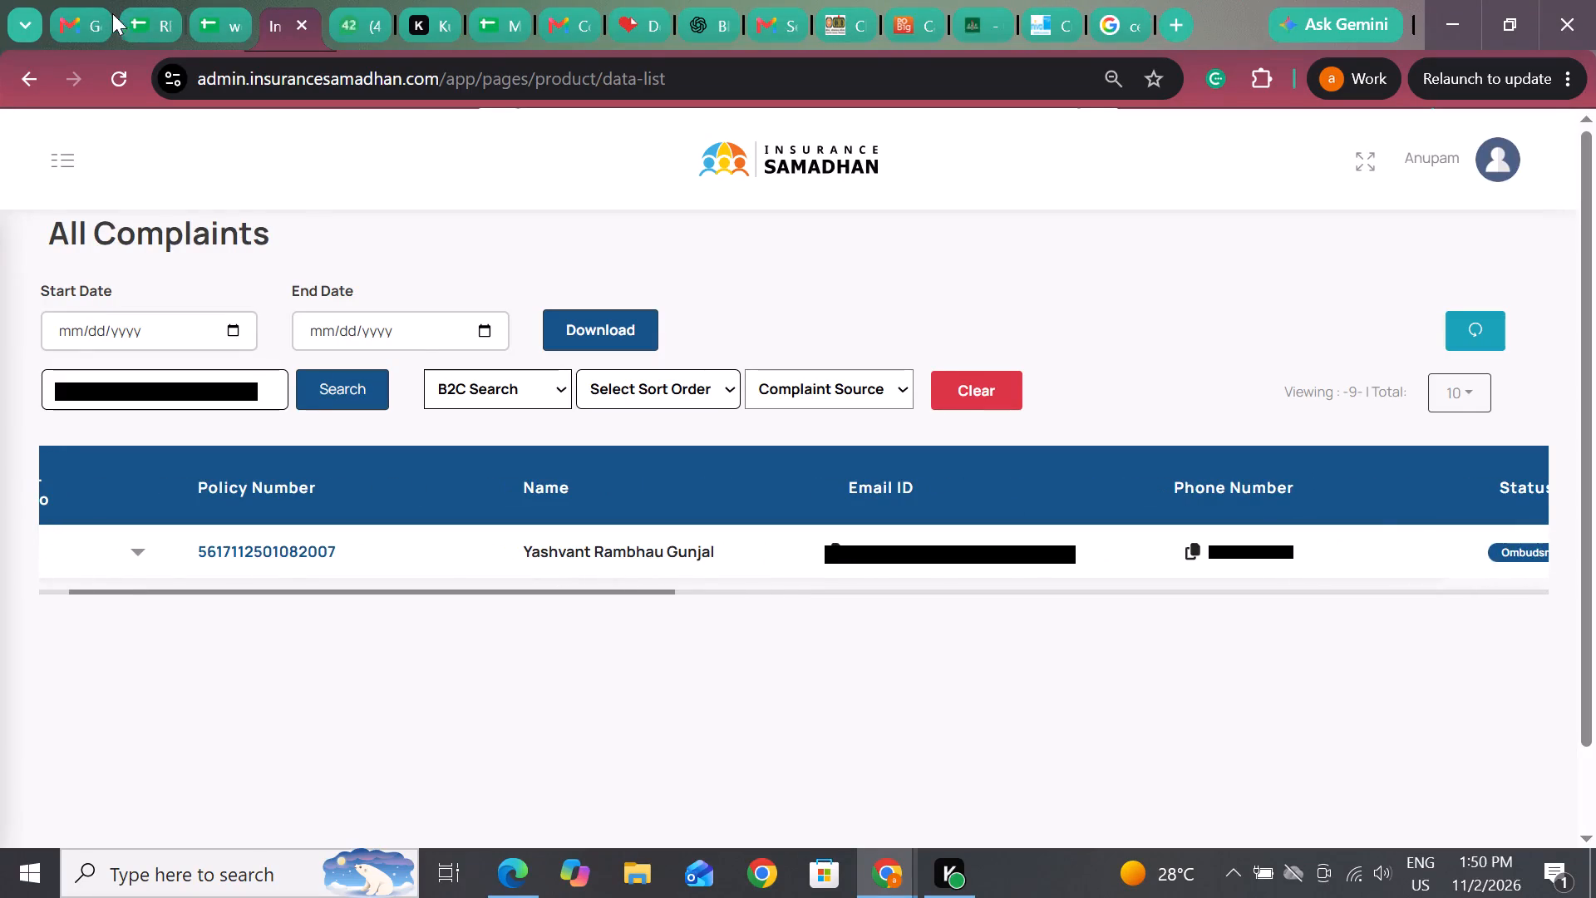
click(79, 30)
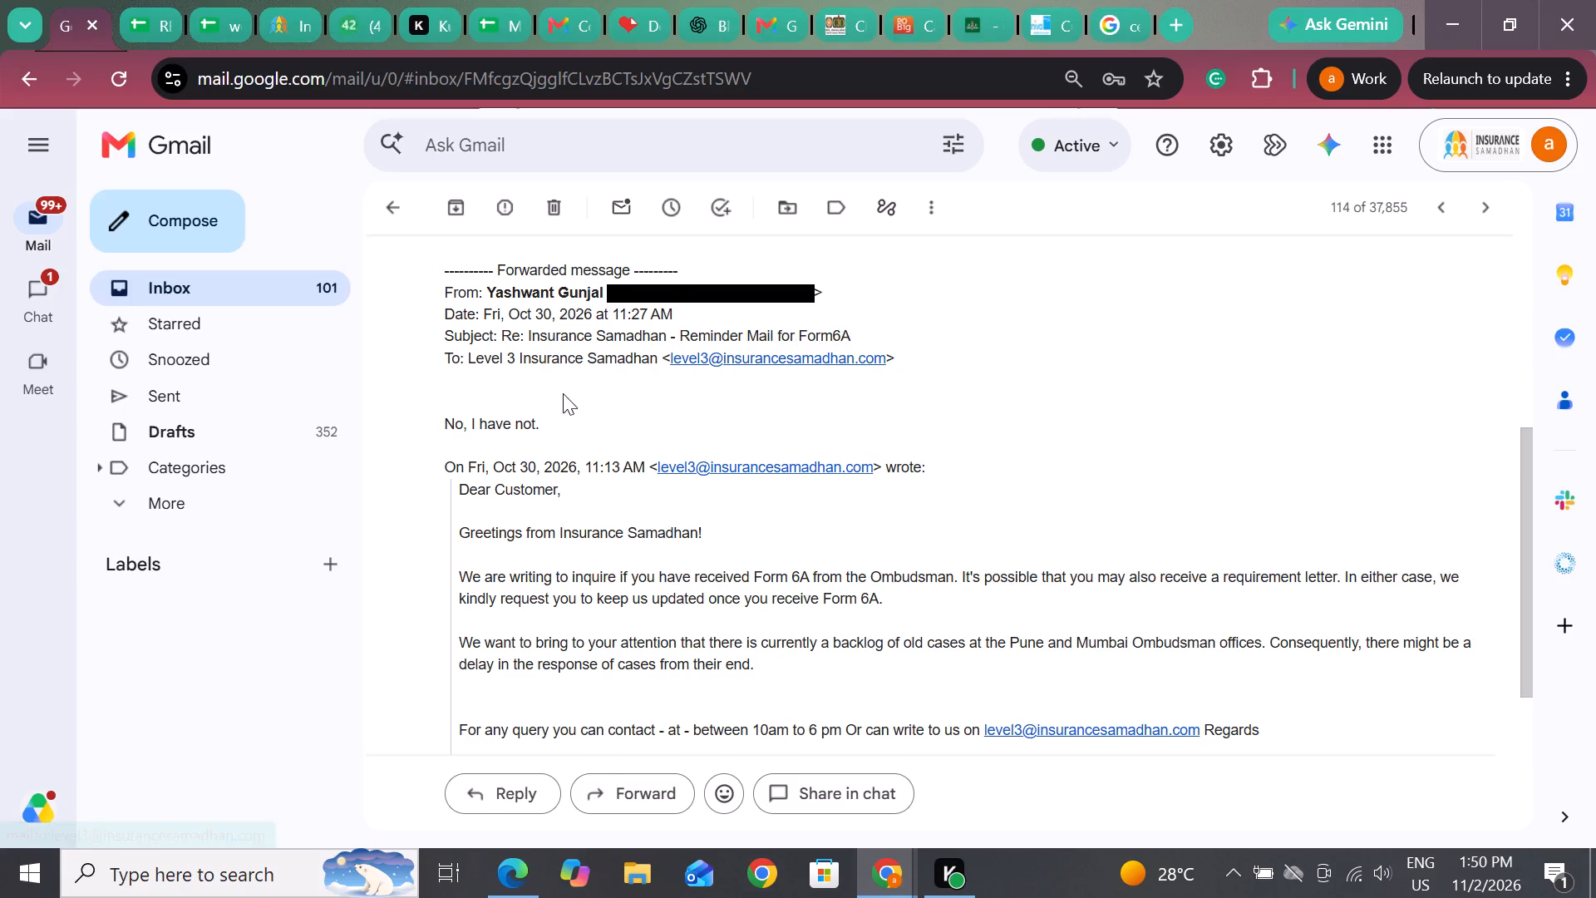
Read through the forwarded "Insurance Samadhan - Reminder Mail for Form6A" email and the customer's reply in it.
scroll(540, 402, down, 11)
scroll(469, 449, up, 14)
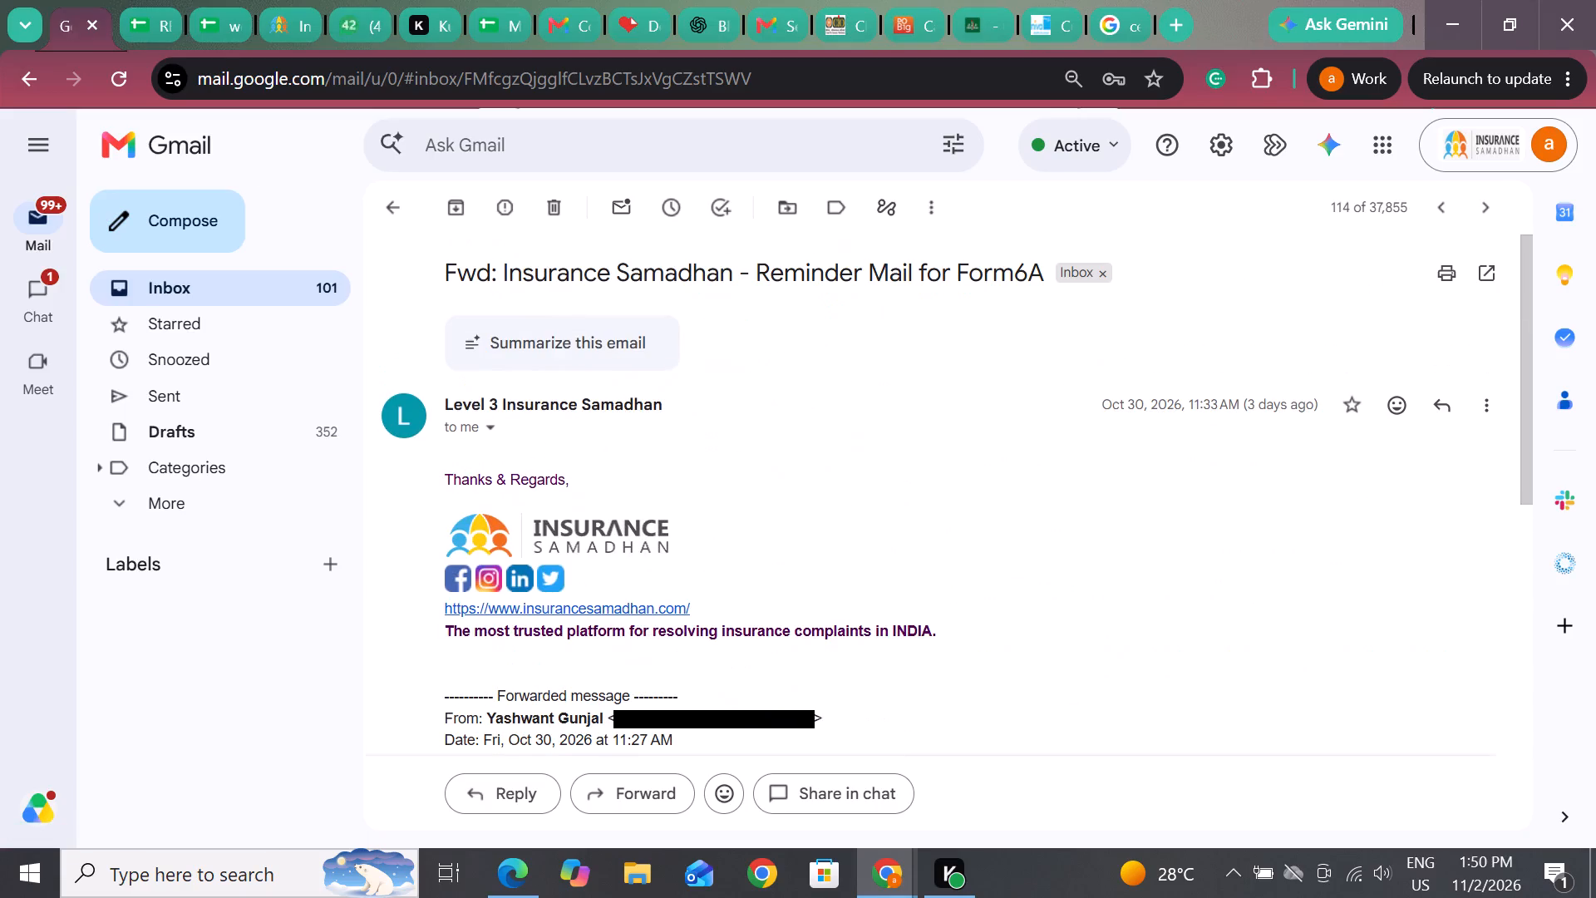
Switch to the admin portal and review the communication log of the customer's complaint record.
click(265, 44)
scroll(551, 564, left, 1)
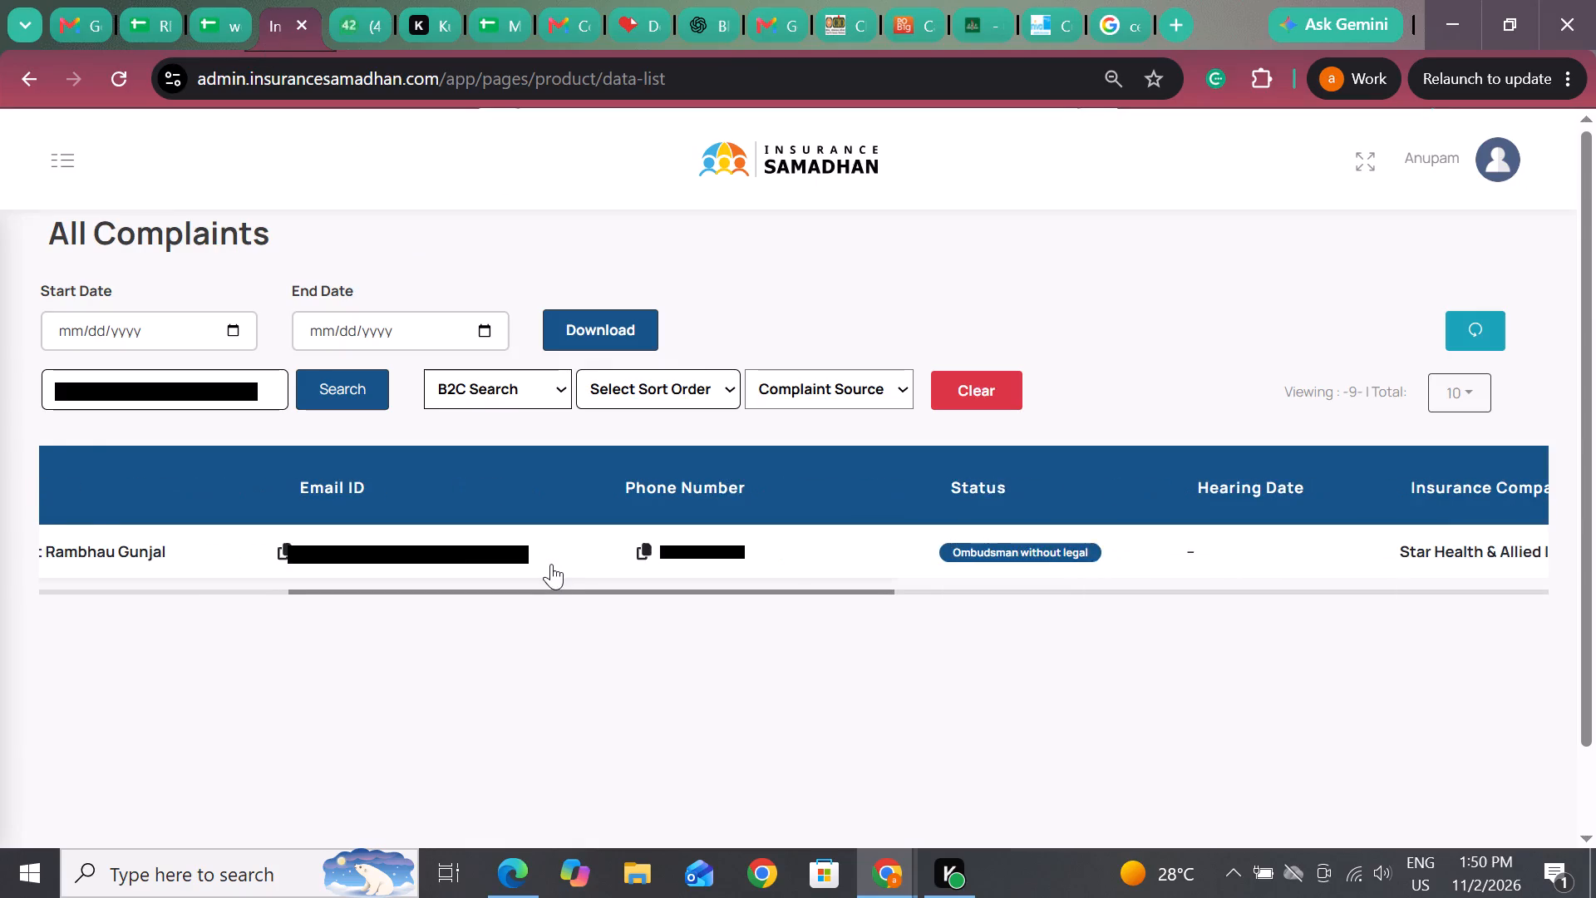
scroll(551, 564, left, 2)
click(537, 562)
click(658, 611)
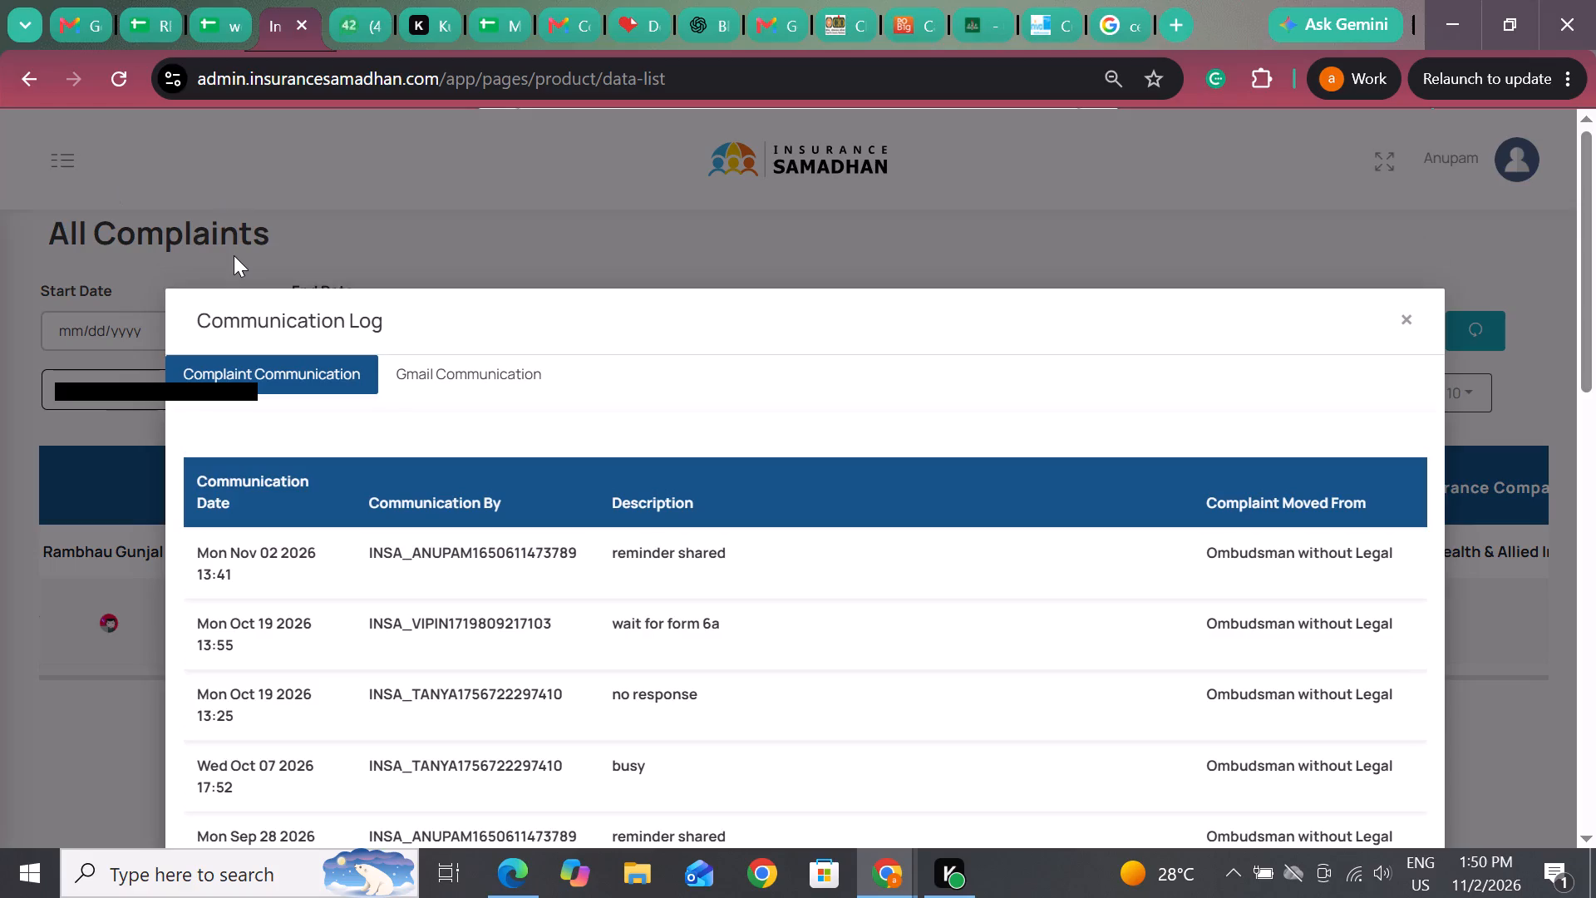
click(309, 192)
scroll(422, 555, right, 2)
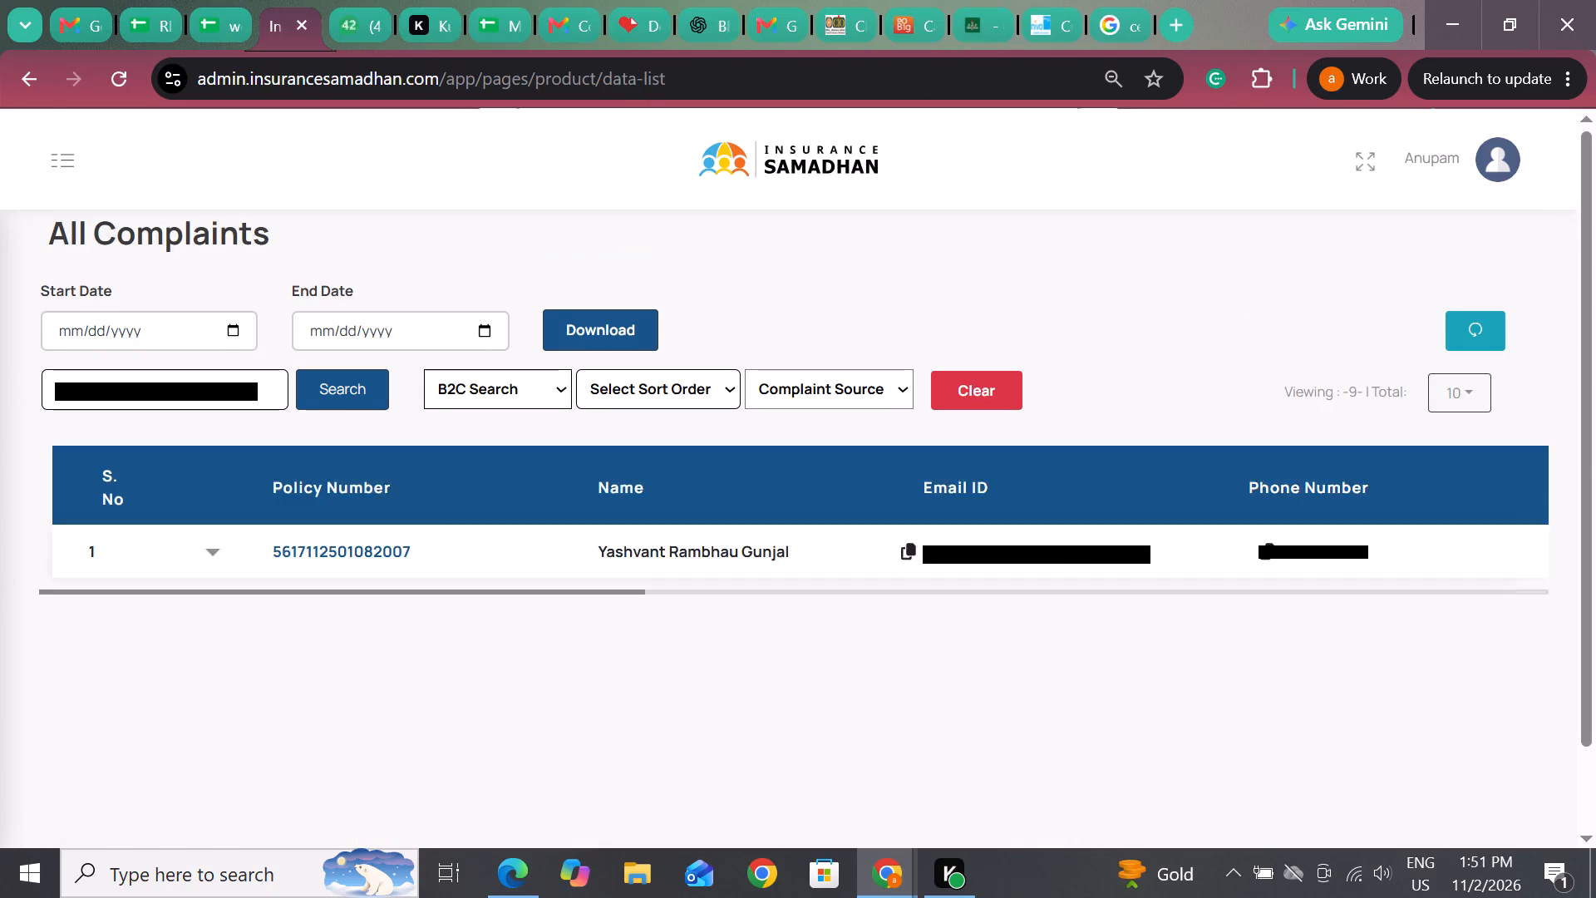
scroll(561, 495, down, 3)
scroll(573, 476, left, 1)
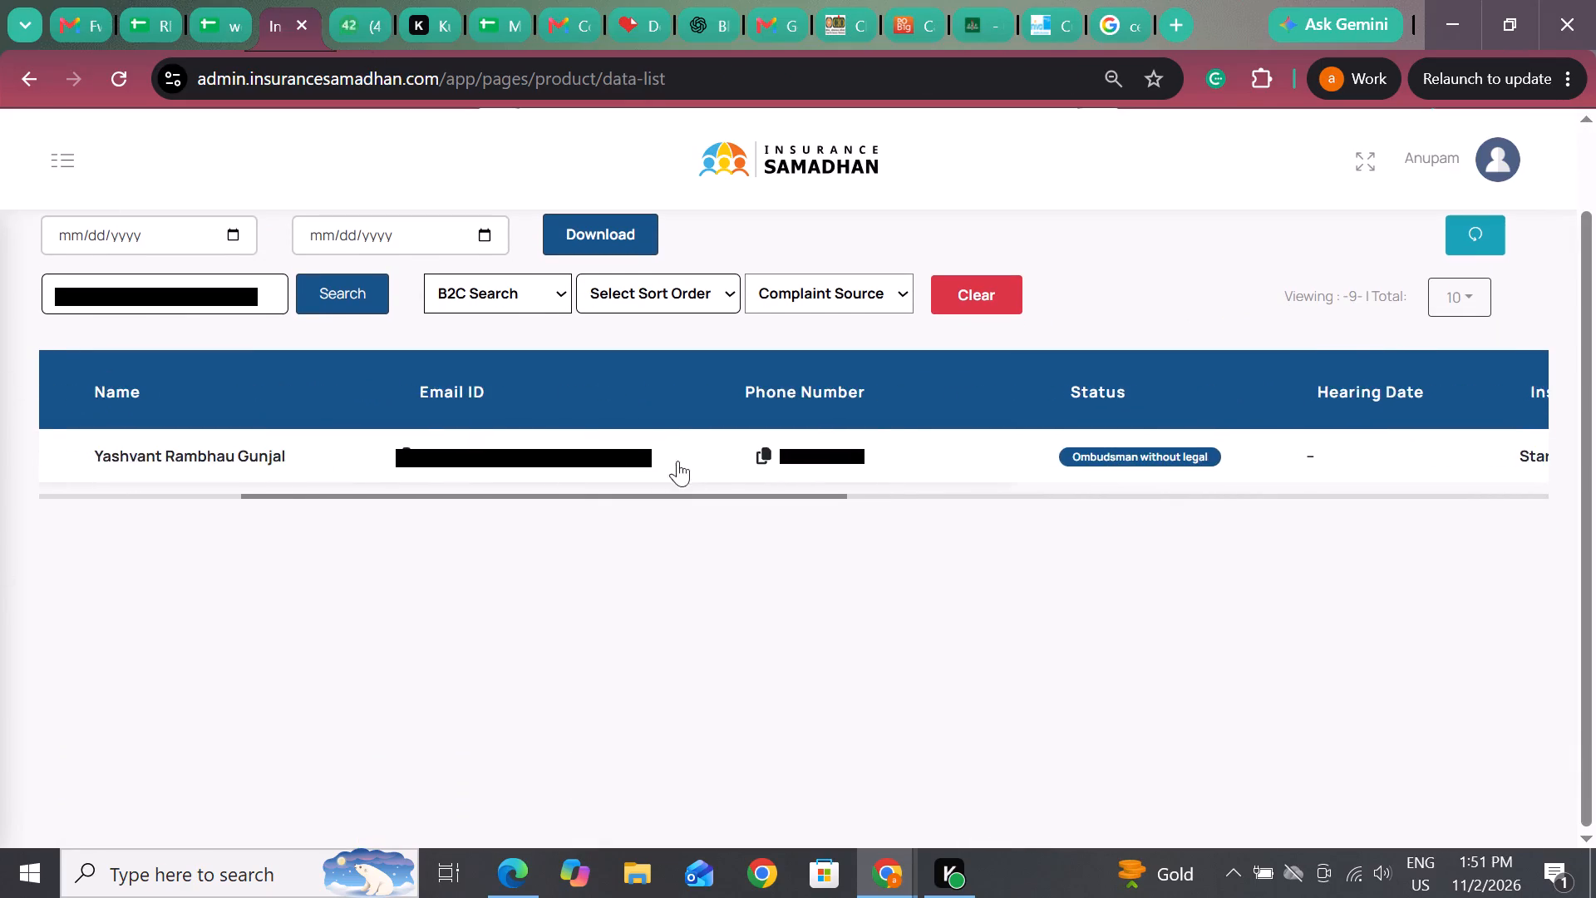
scroll(677, 461, left, 1)
click(712, 465)
click(817, 523)
scroll(545, 488, up, 7)
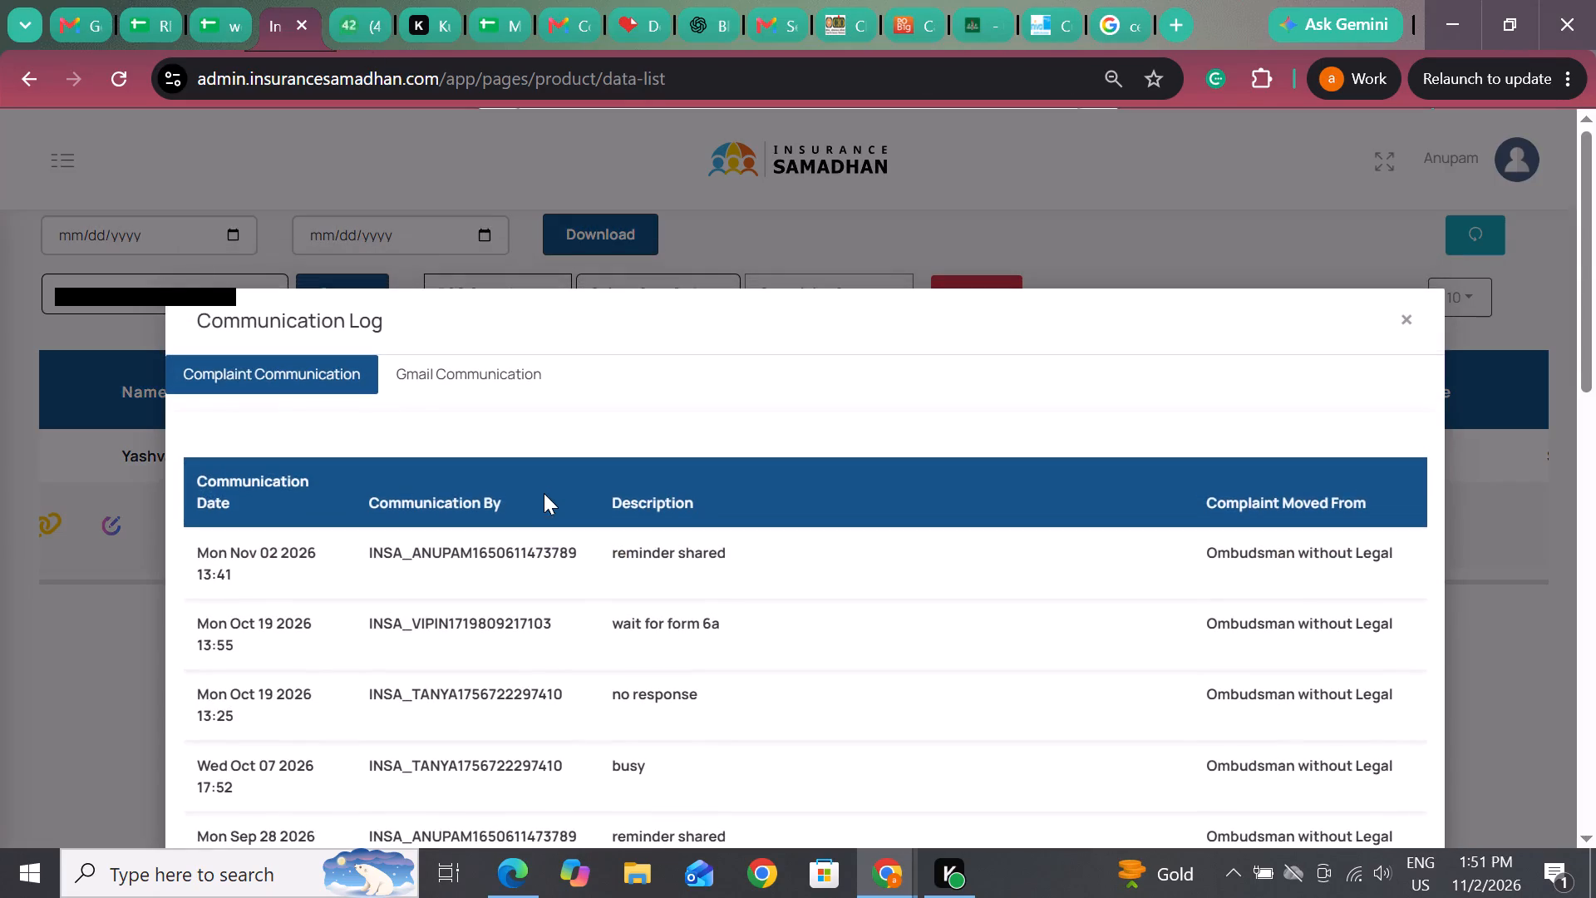
click(367, 148)
Go back to the forwarded email in Gmail and recheck the customer's answer about receiving Form 6A.
click(135, 24)
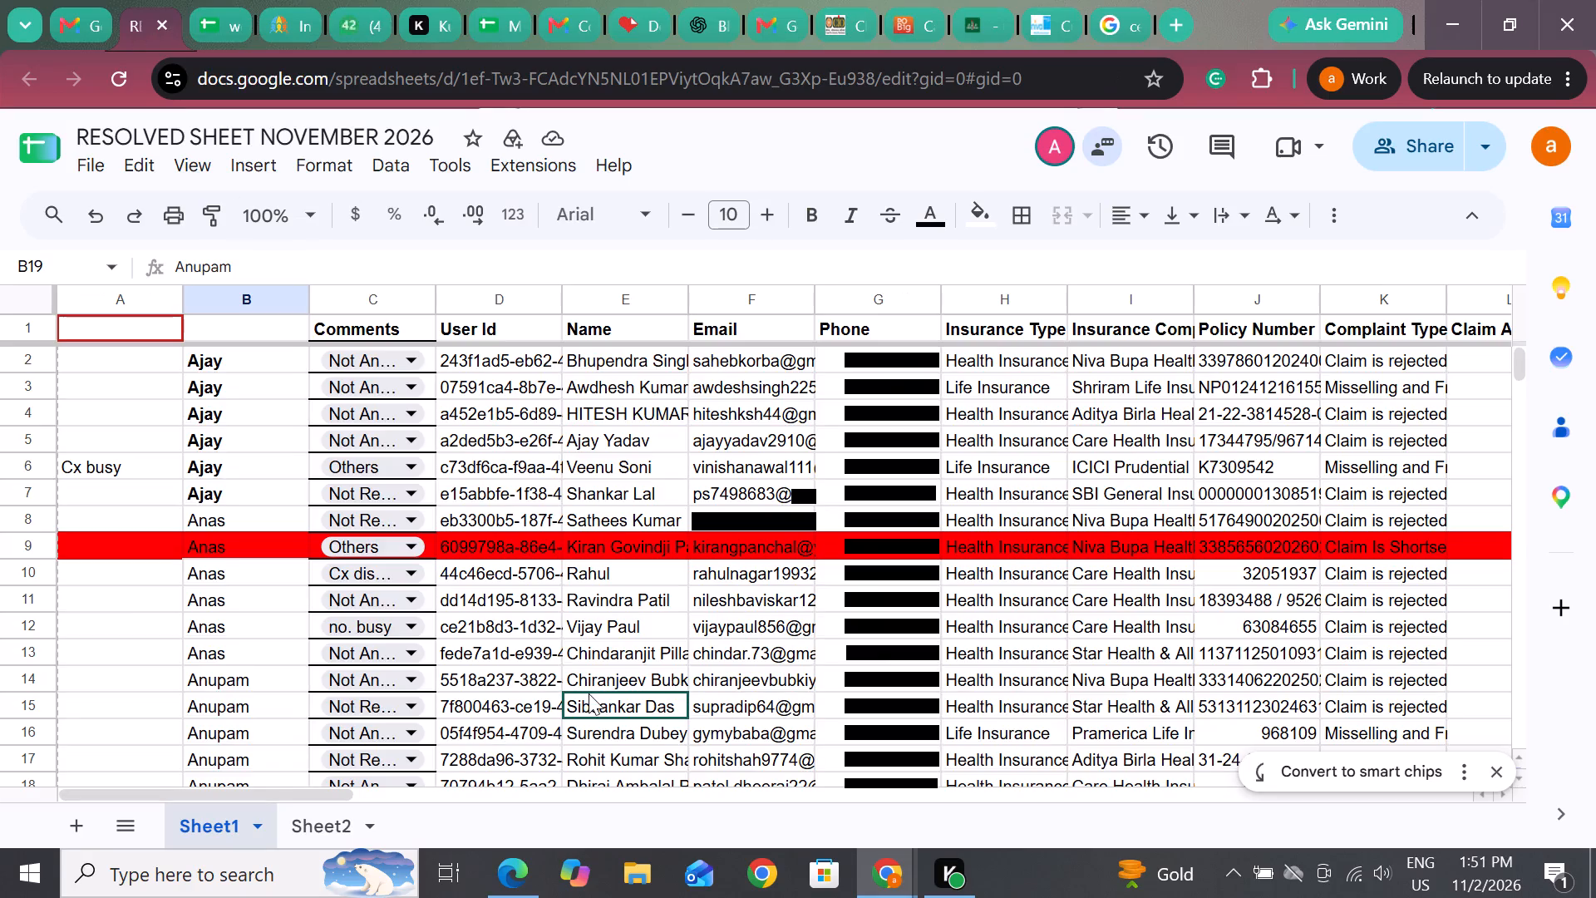
click(77, 25)
scroll(397, 553, up, 6)
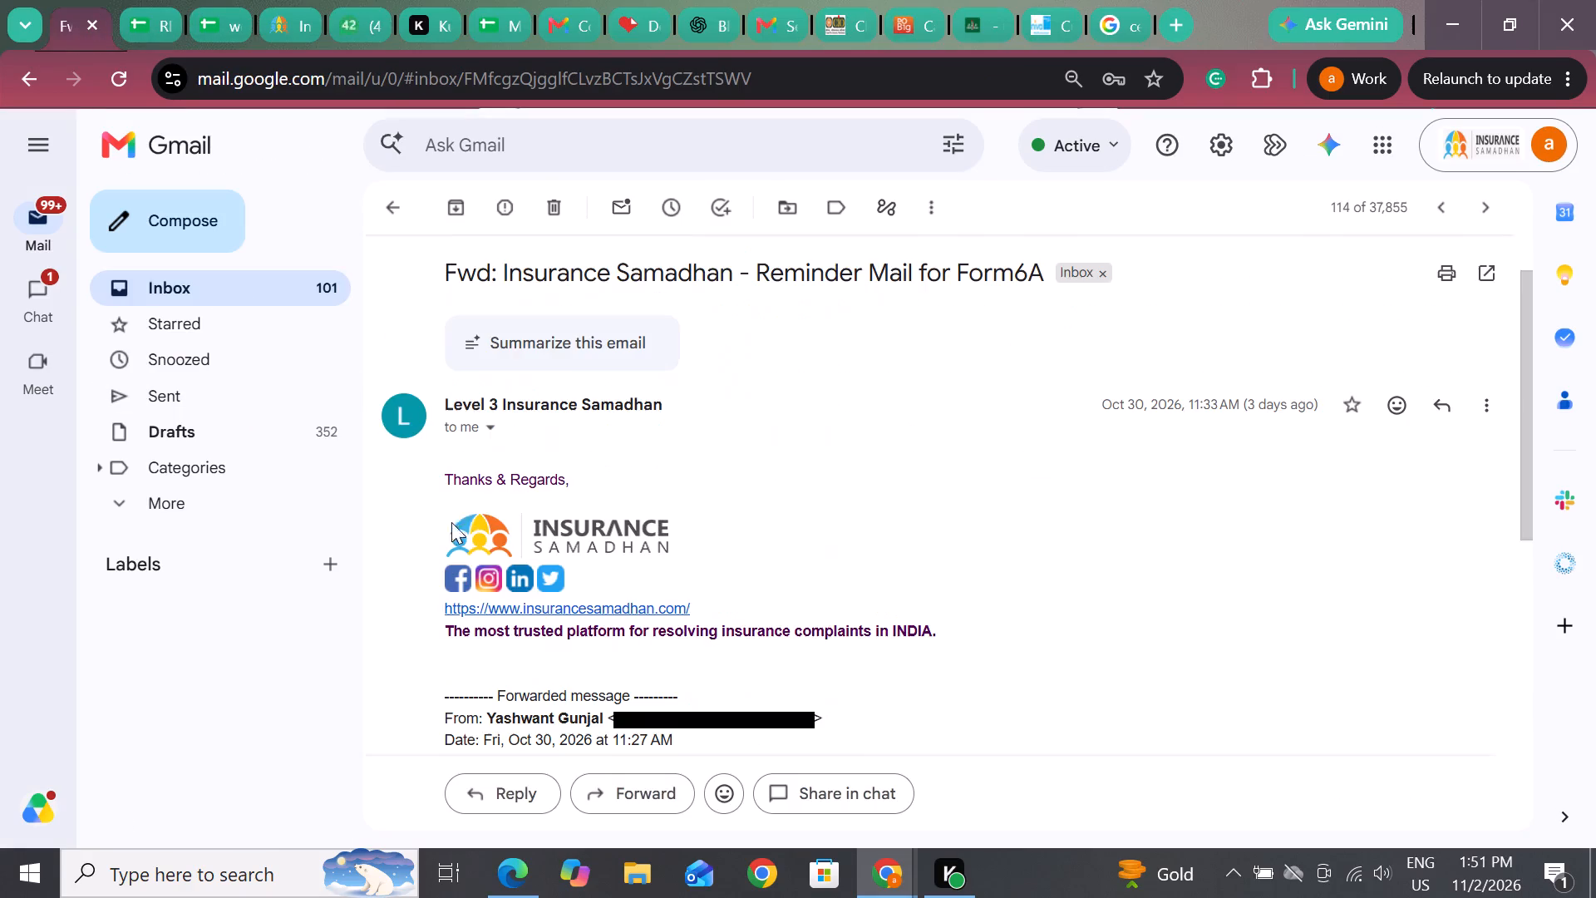
scroll(465, 501, up, 7)
scroll(465, 501, down, 6)
scroll(465, 501, up, 3)
scroll(466, 501, down, 3)
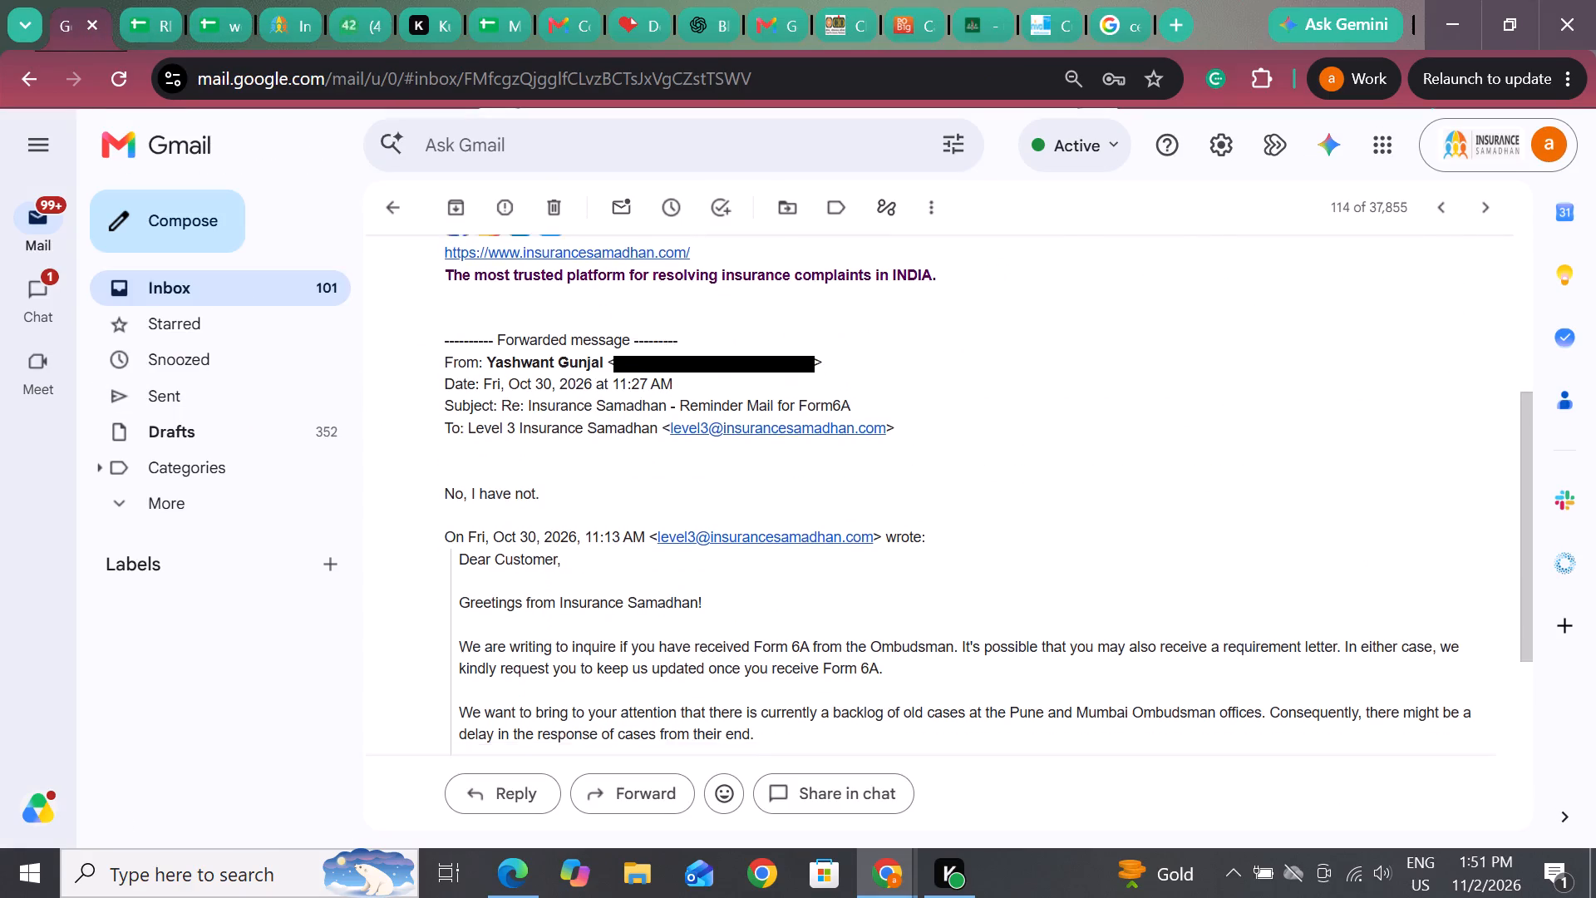
scroll(469, 512, down, 7)
click(467, 718)
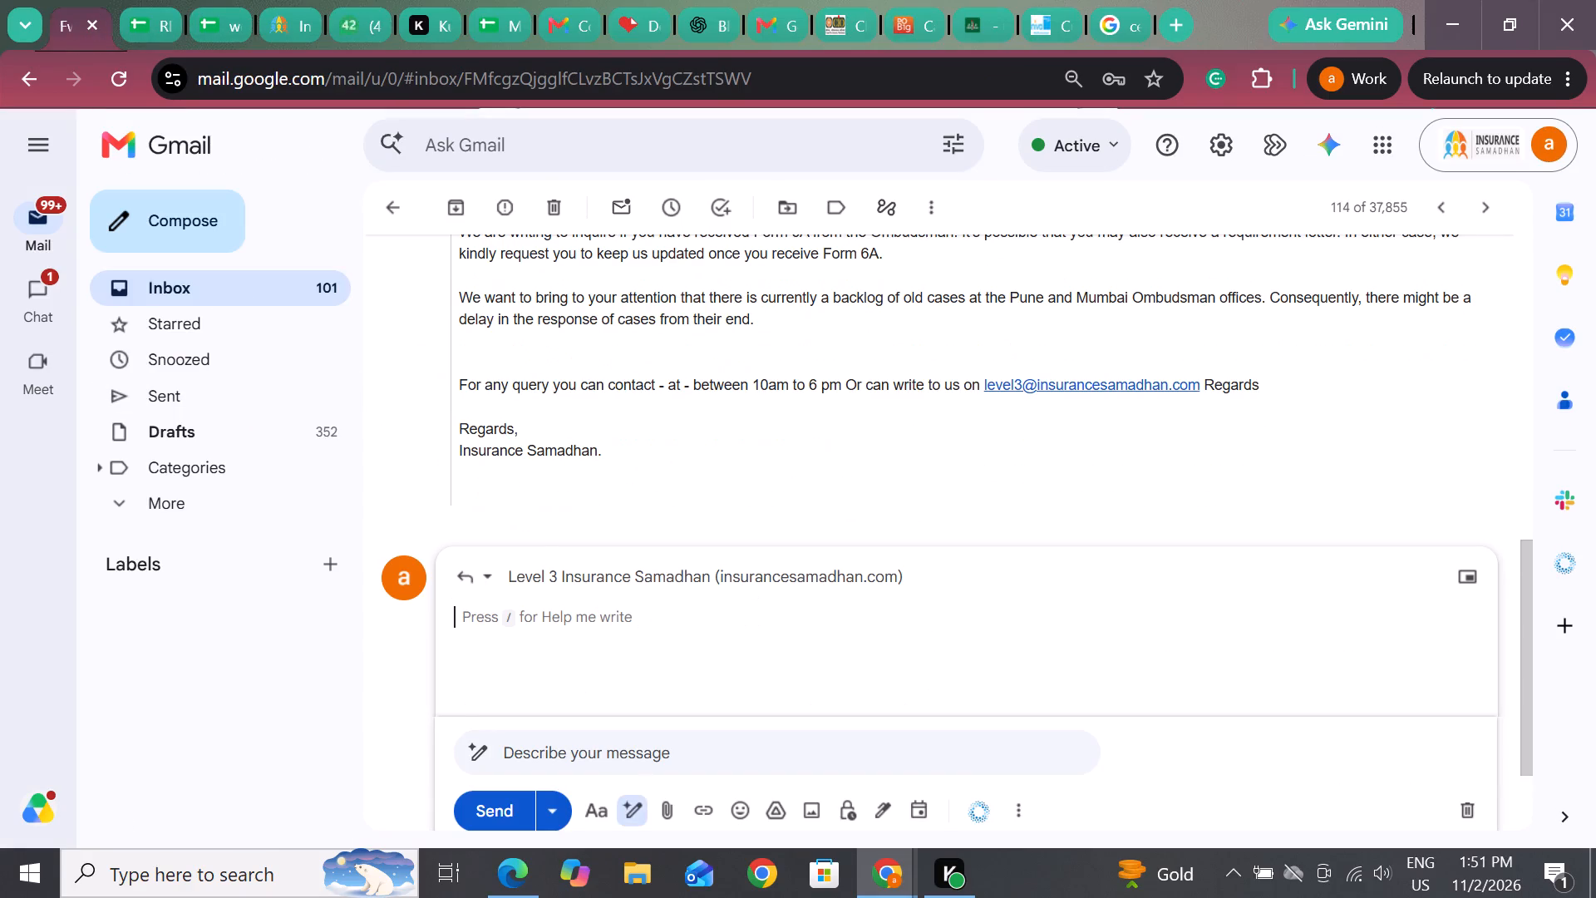
click(1461, 812)
scroll(709, 535, up, 2)
scroll(403, 479, up, 1)
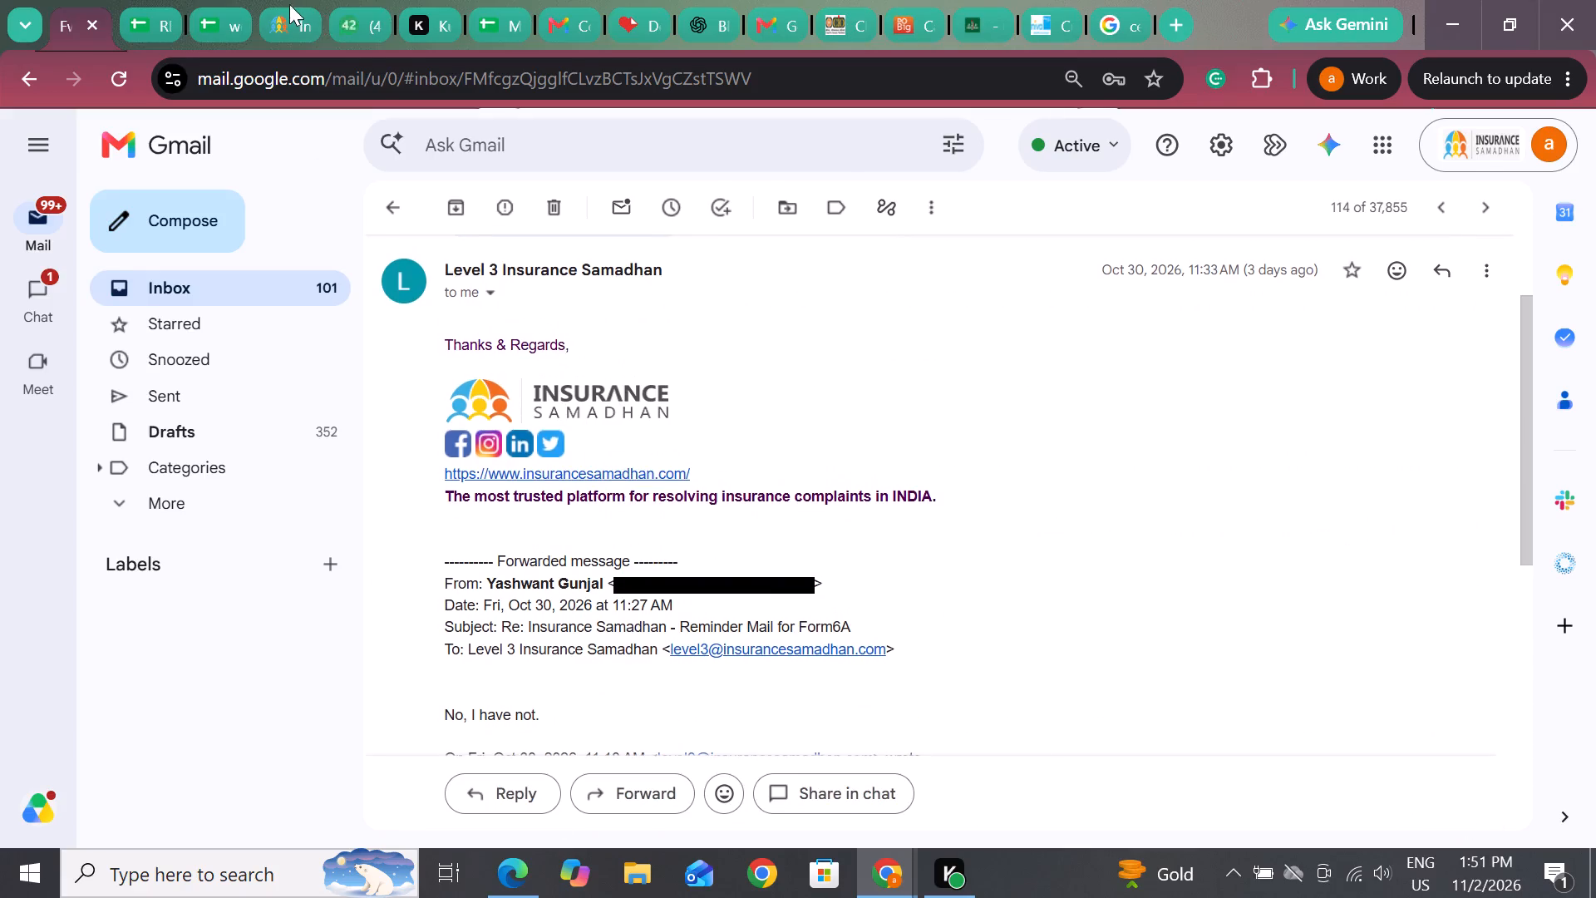
Look over the complaint's communication log in the admin portal once more and close it.
click(289, 4)
click(822, 525)
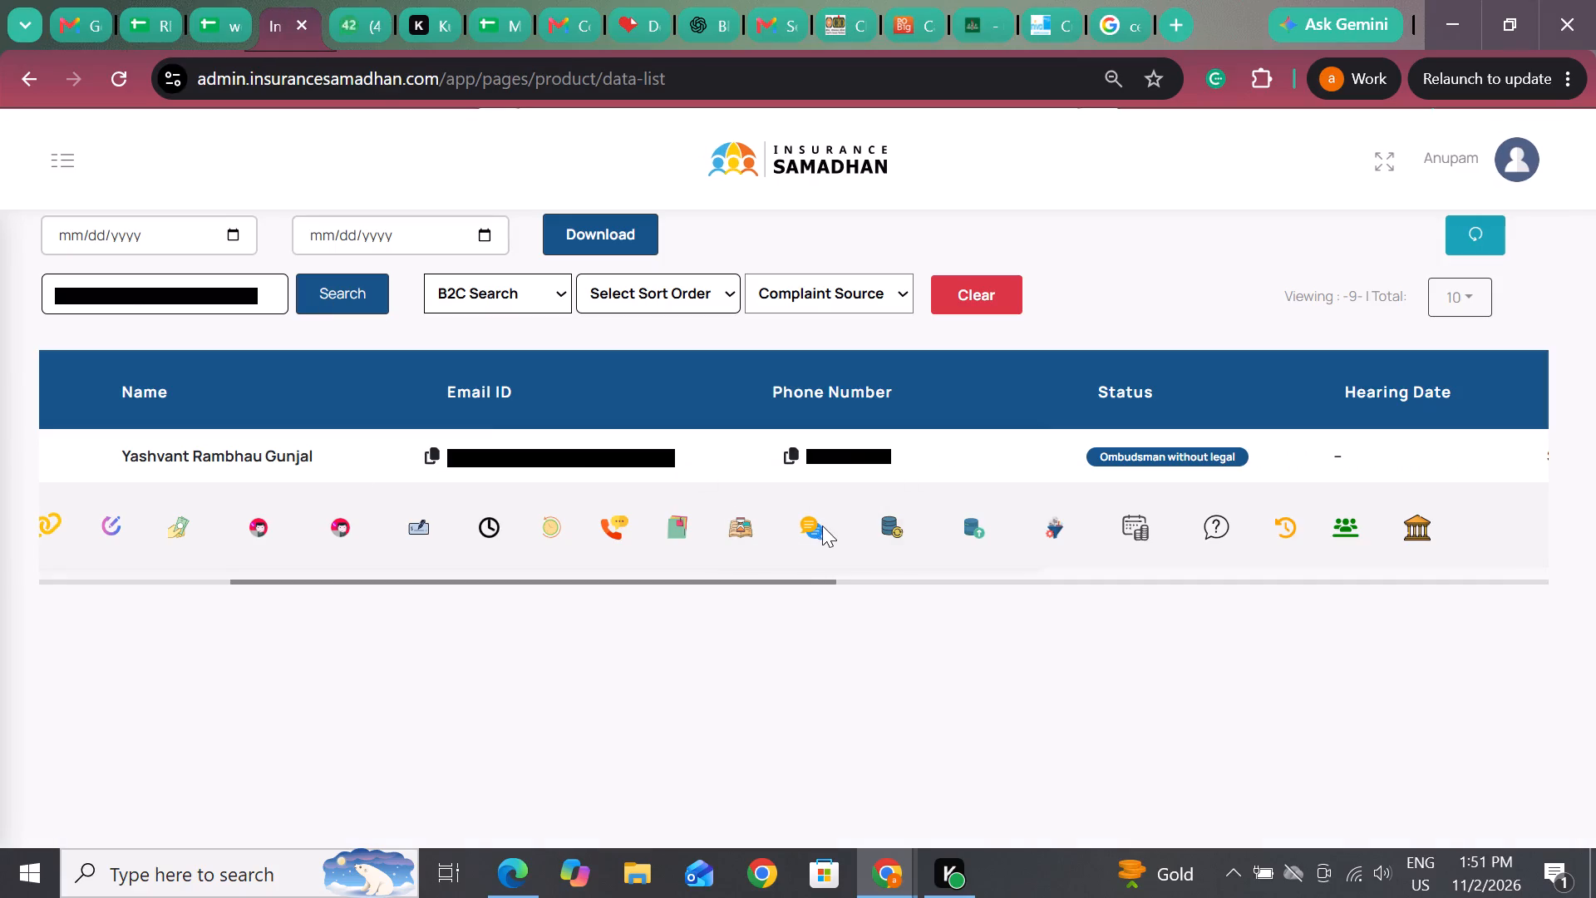
scroll(337, 525, up, 6)
click(204, 165)
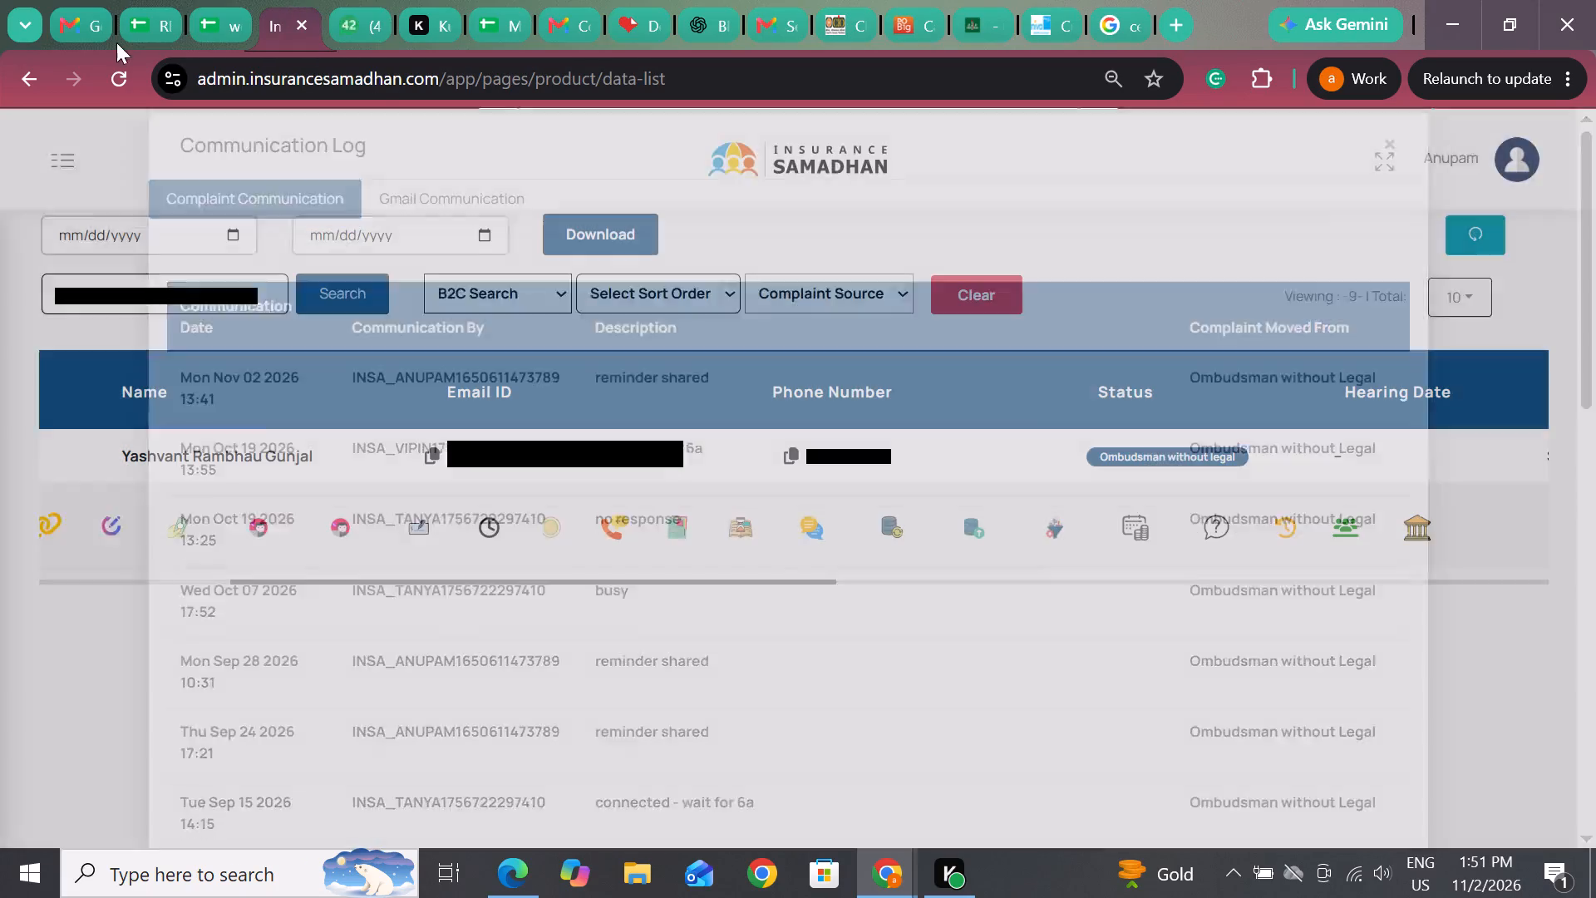
Reply "done" to the forwarded Form 6A reminder email from Level 3 Insurance Samadhan in Gmail and send it.
click(133, 41)
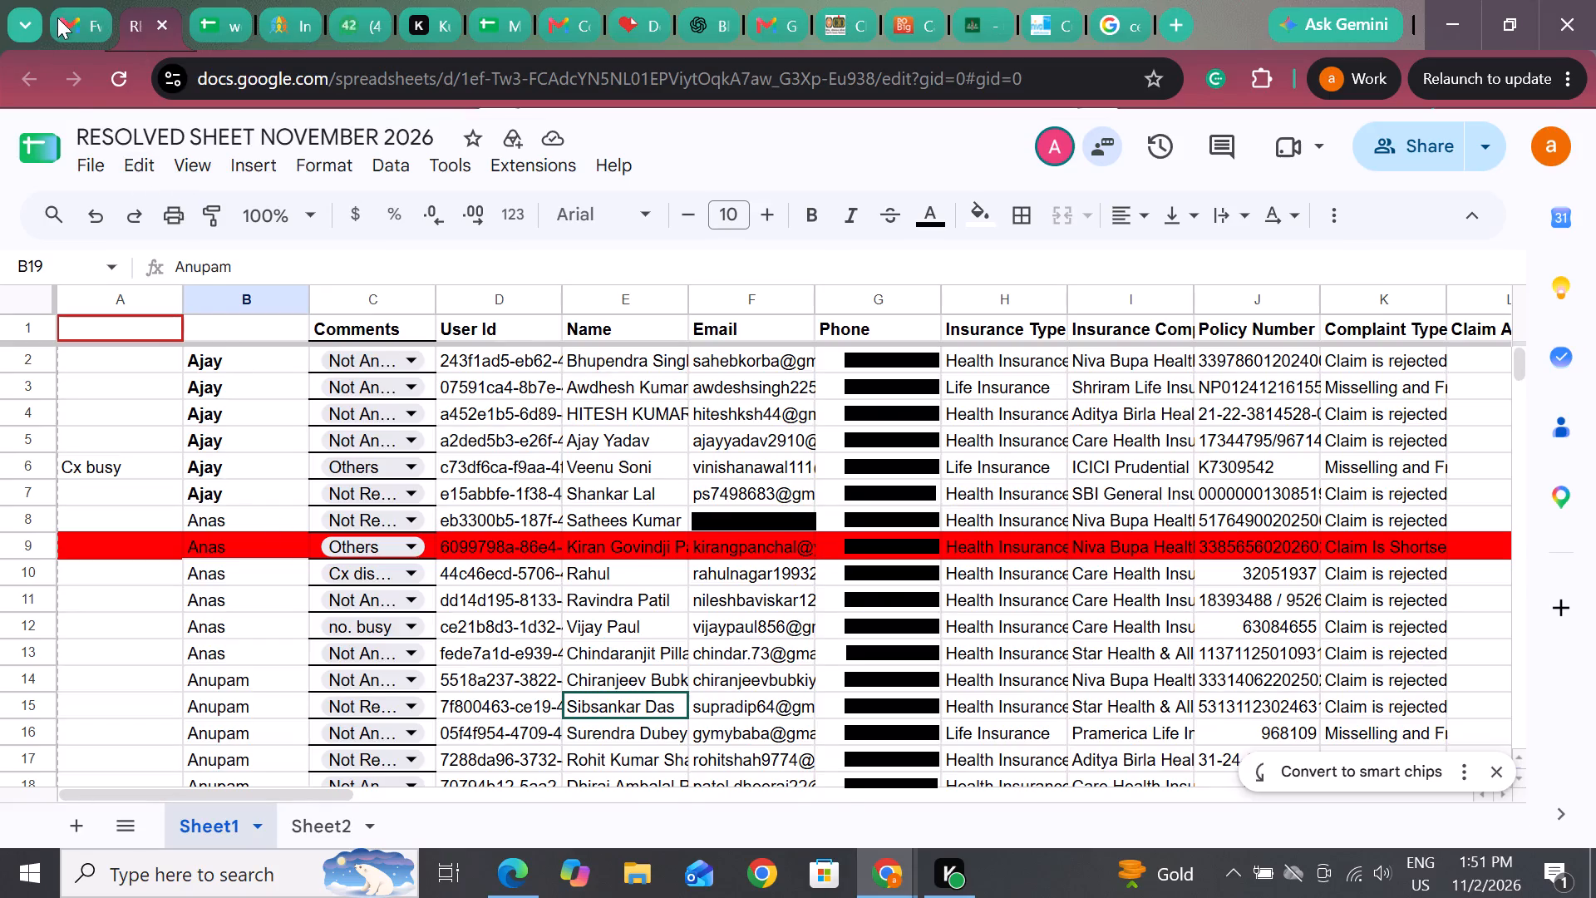
click(57, 17)
scroll(642, 456, down, 4)
scroll(456, 453, down, 4)
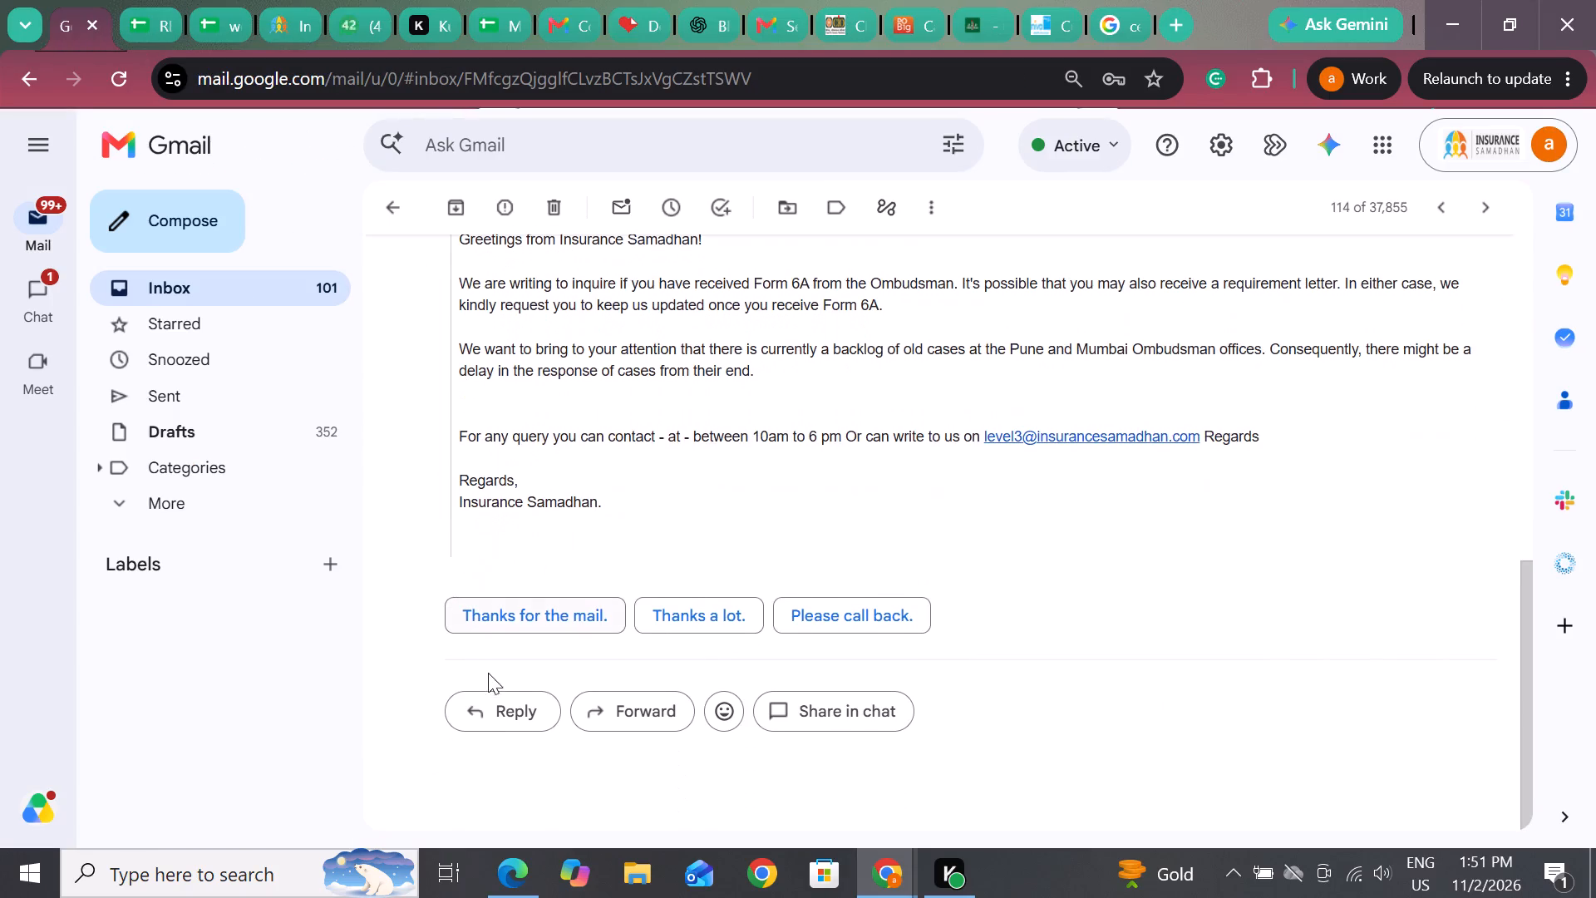
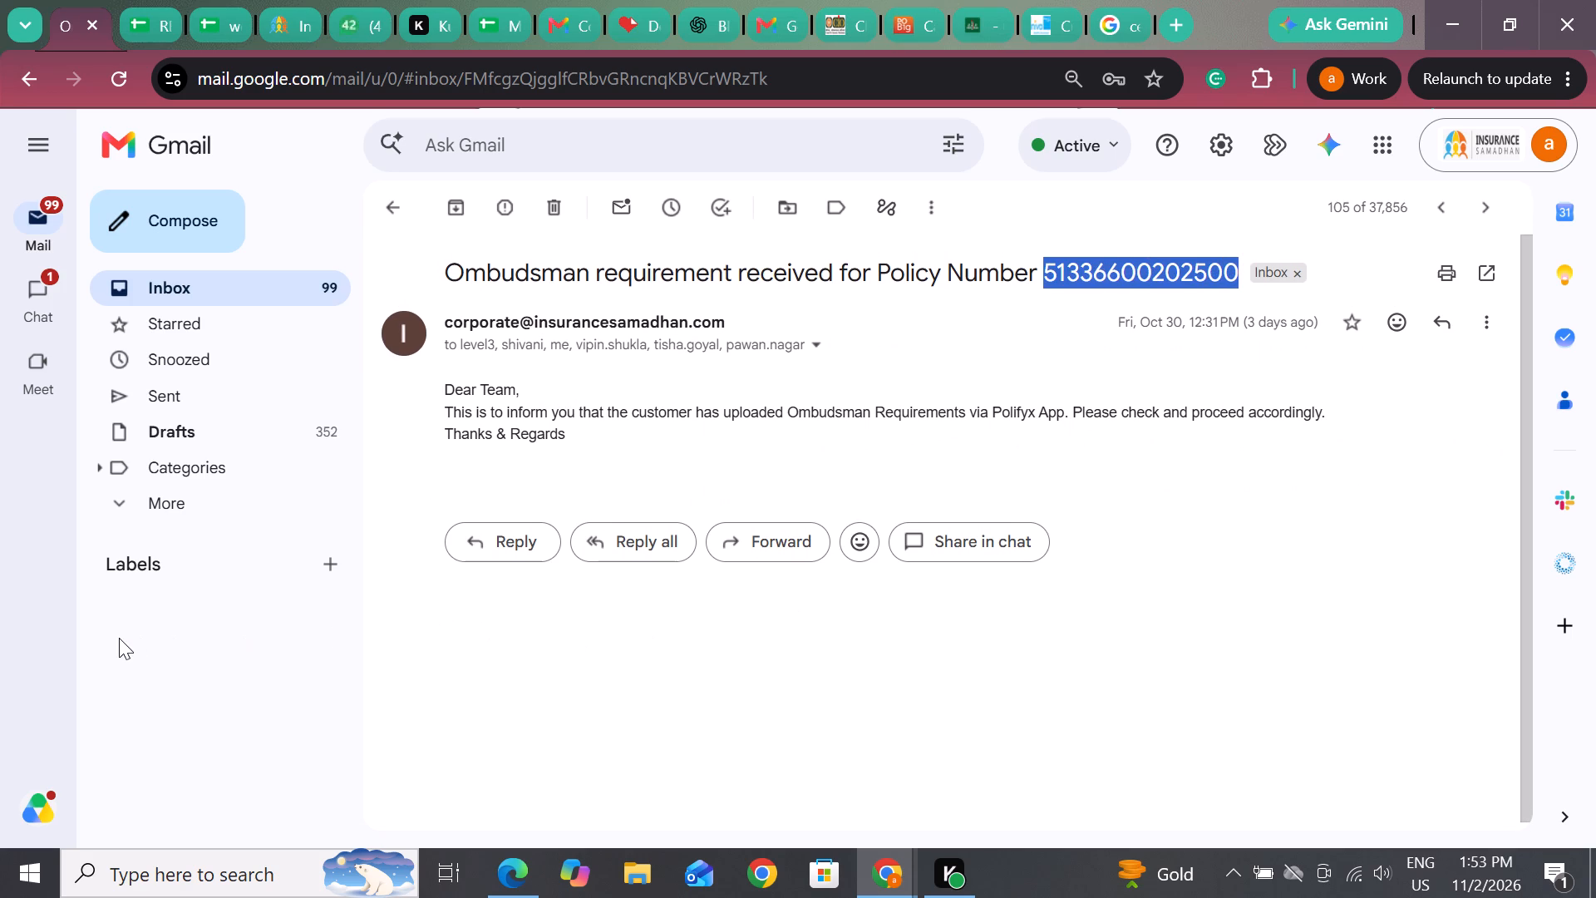
Search the admin portal for the policy number copied from the "Ombudsman requirement received" email subject.
key(ctrl+c)
key(ctrl+c)
key(ctrl+c)
click(288, 44)
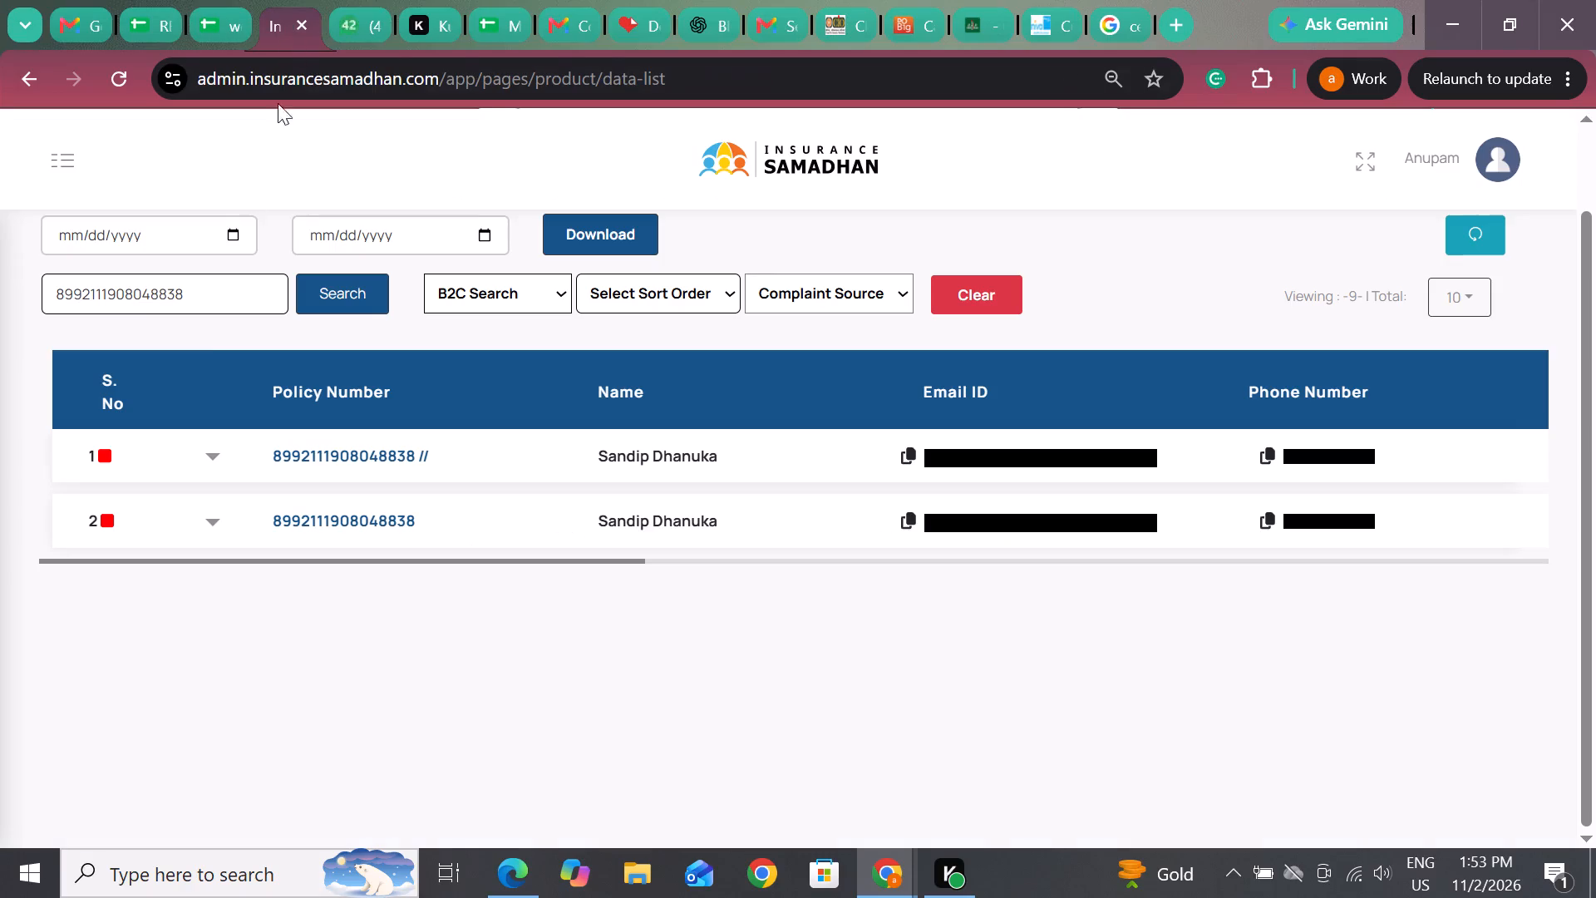
ctrl+double_click(180, 294)
key(ctrl+v)
ctrl+click(342, 299)
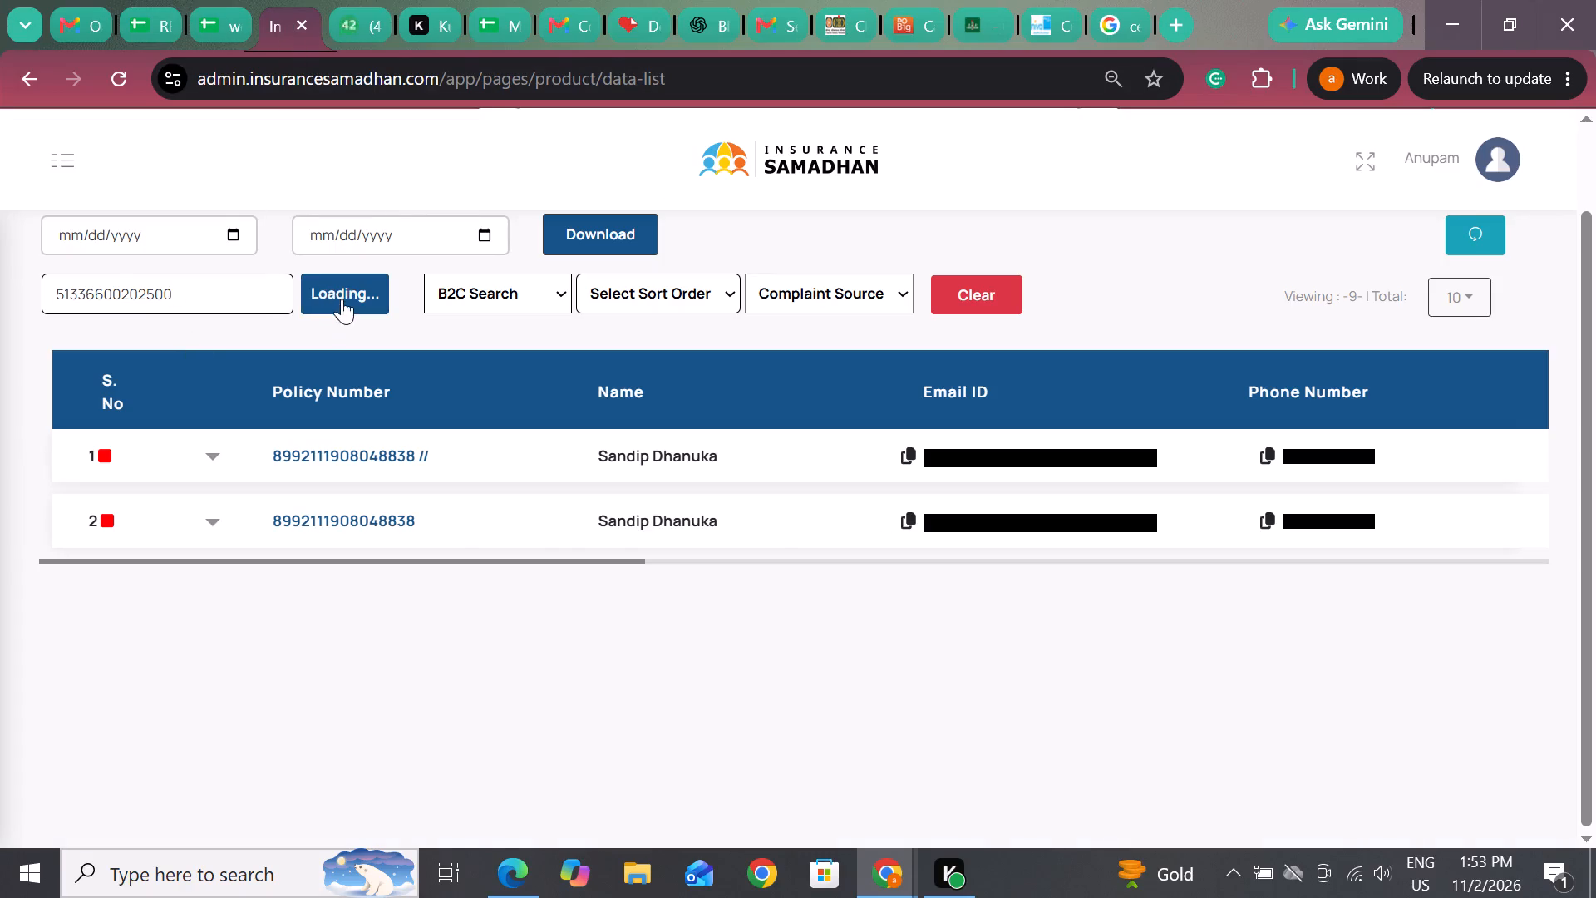
scroll(575, 481, left, 1)
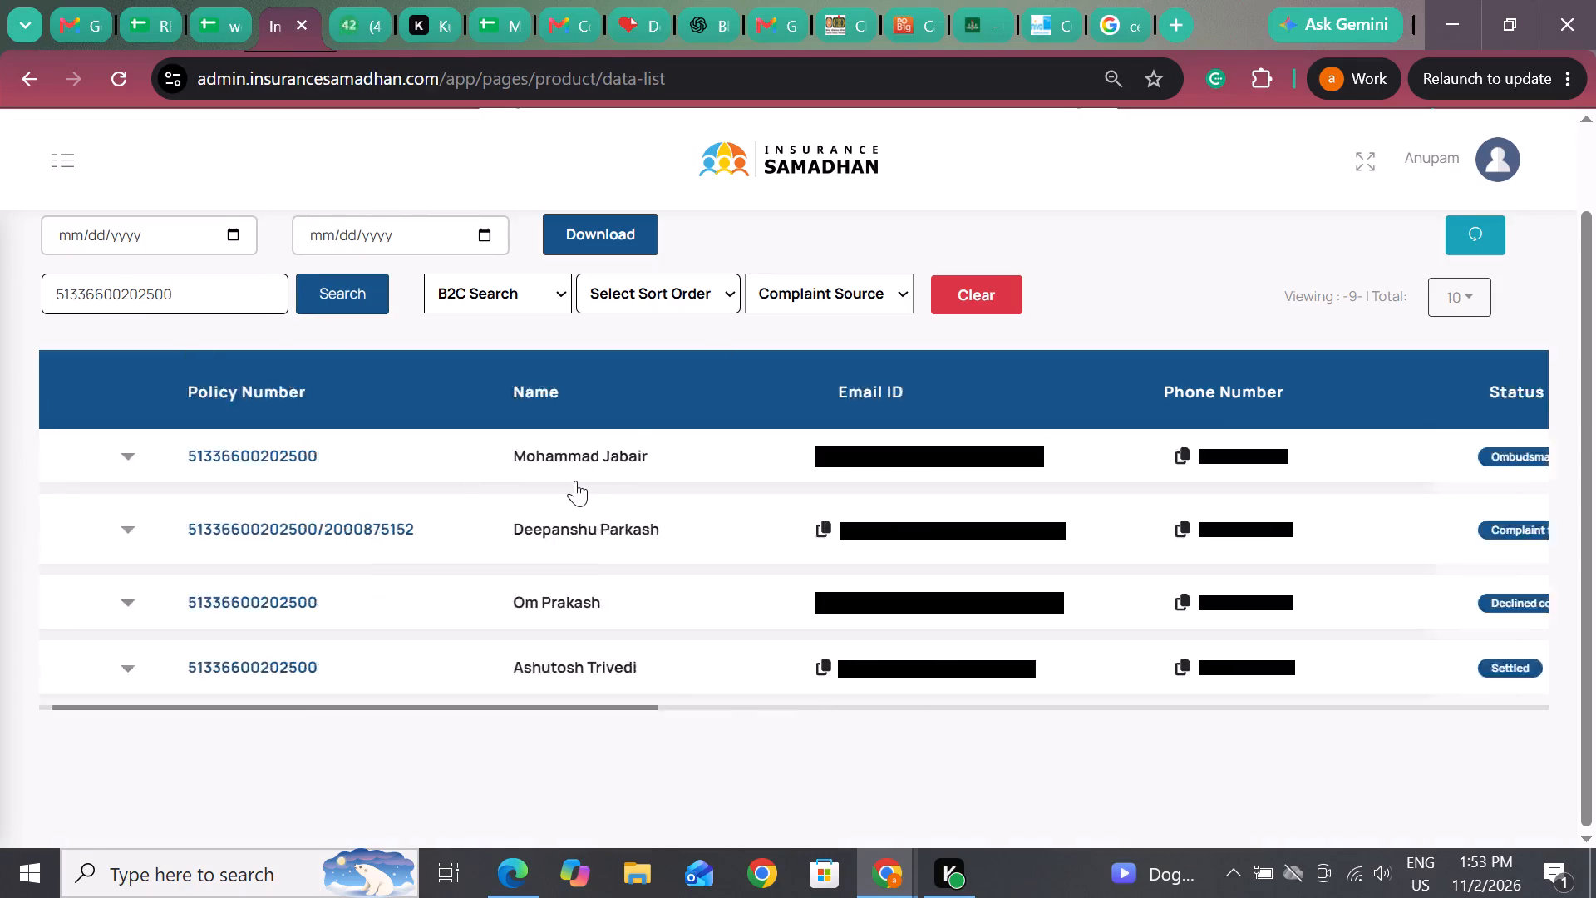
scroll(575, 481, left, 1)
scroll(575, 481, right, 1)
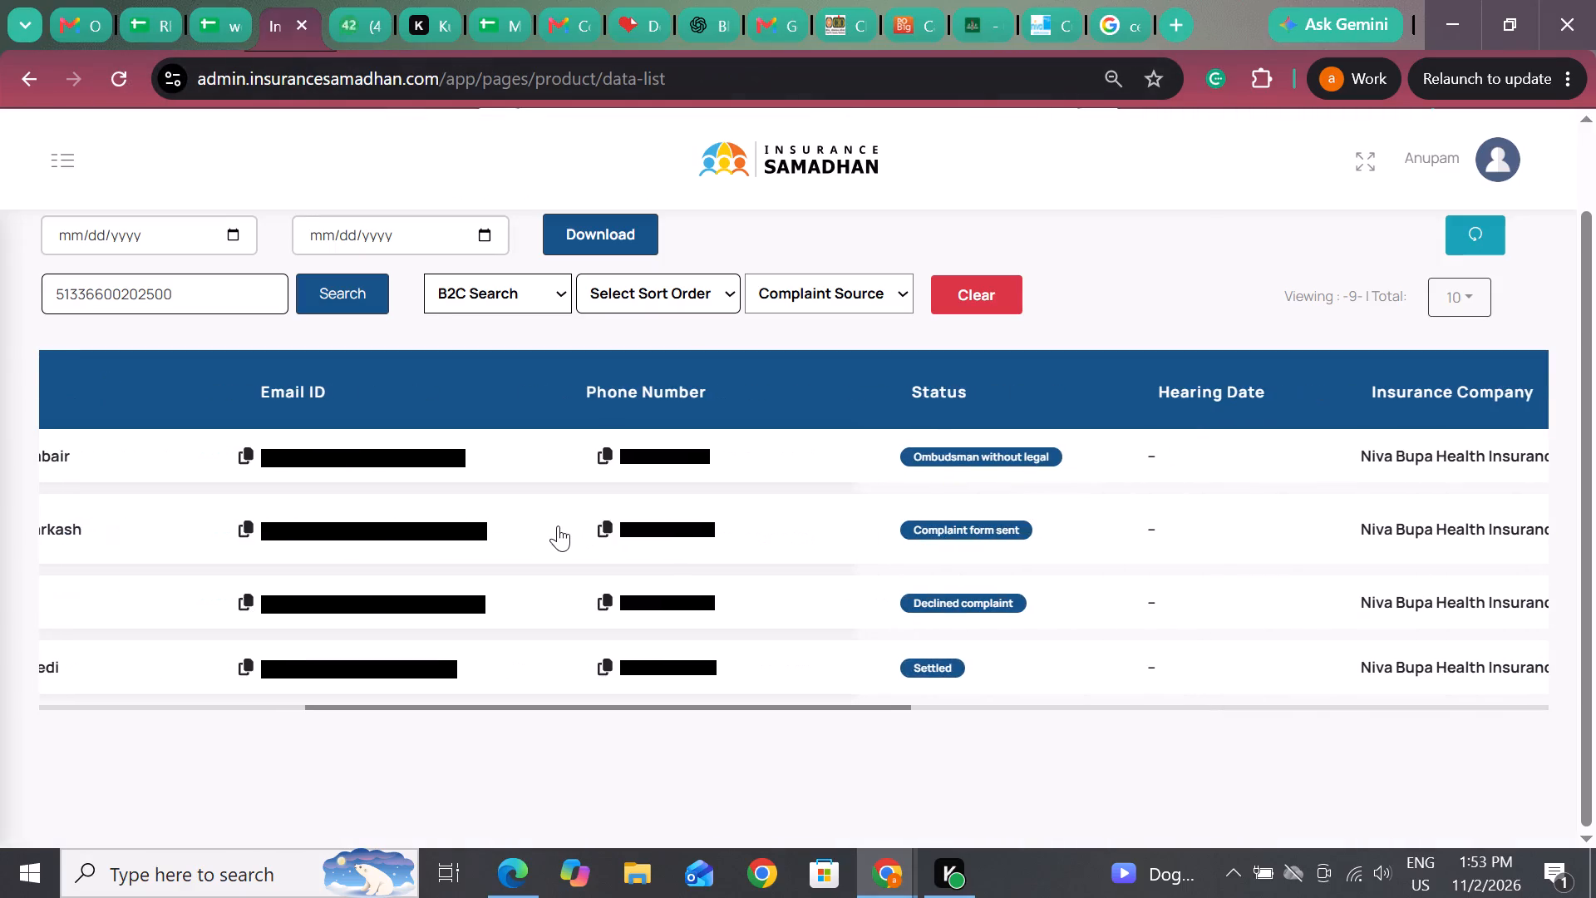
scroll(558, 525, up, 3)
Open the complaint with status "Ombudsman without legal" and review its uploaded omdRequirementCourierReceipt PDF, closing it when done.
click(347, 453)
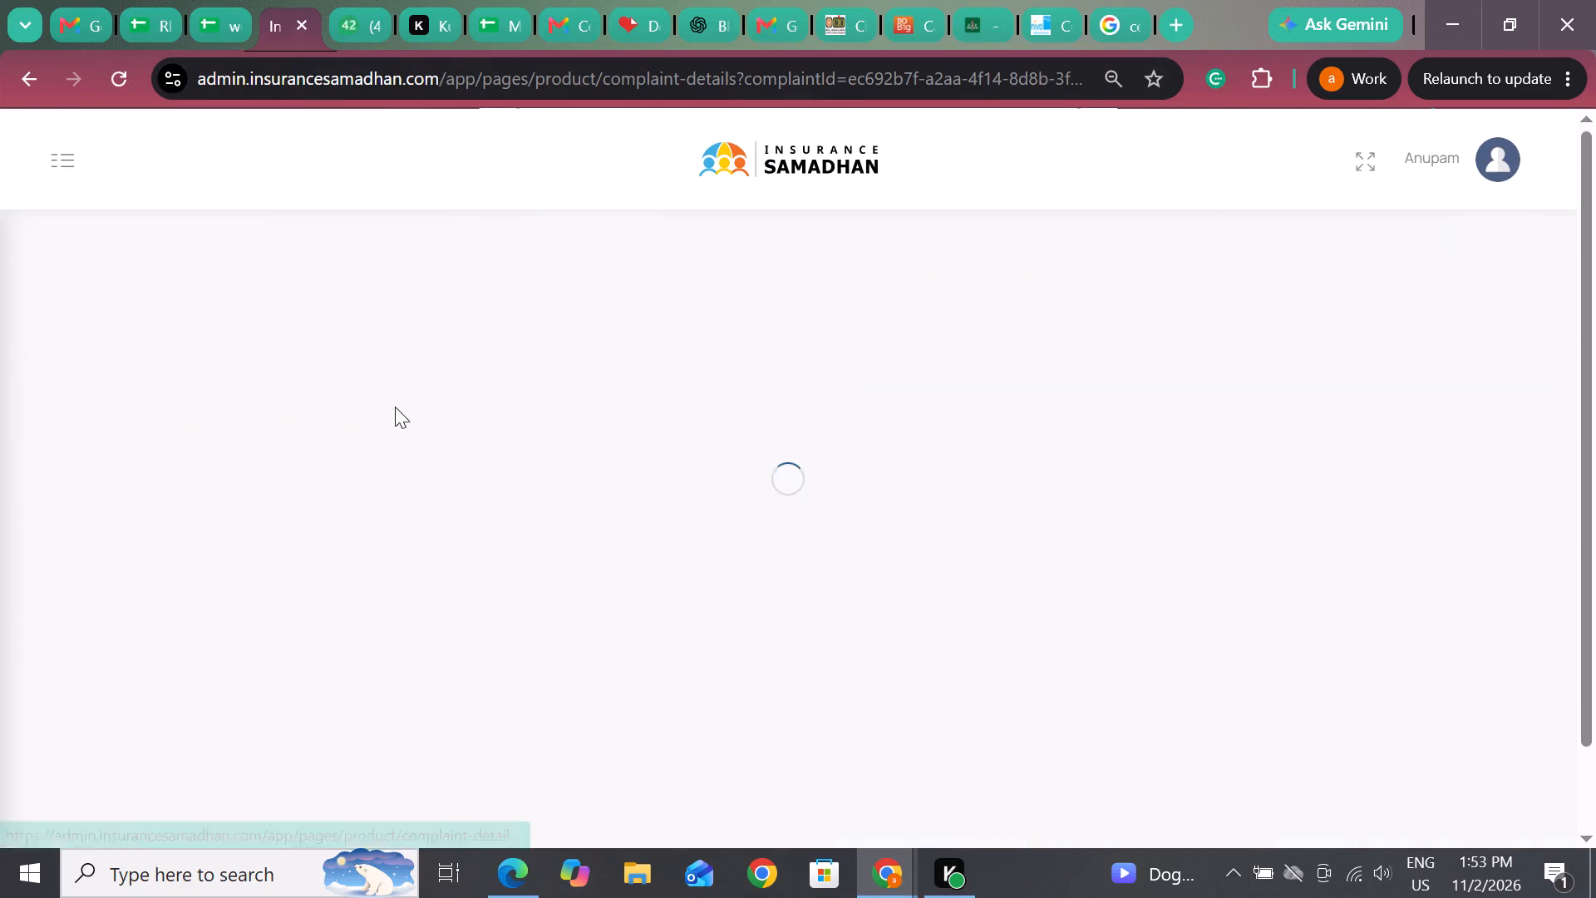
click(1272, 319)
scroll(283, 422, down, 5)
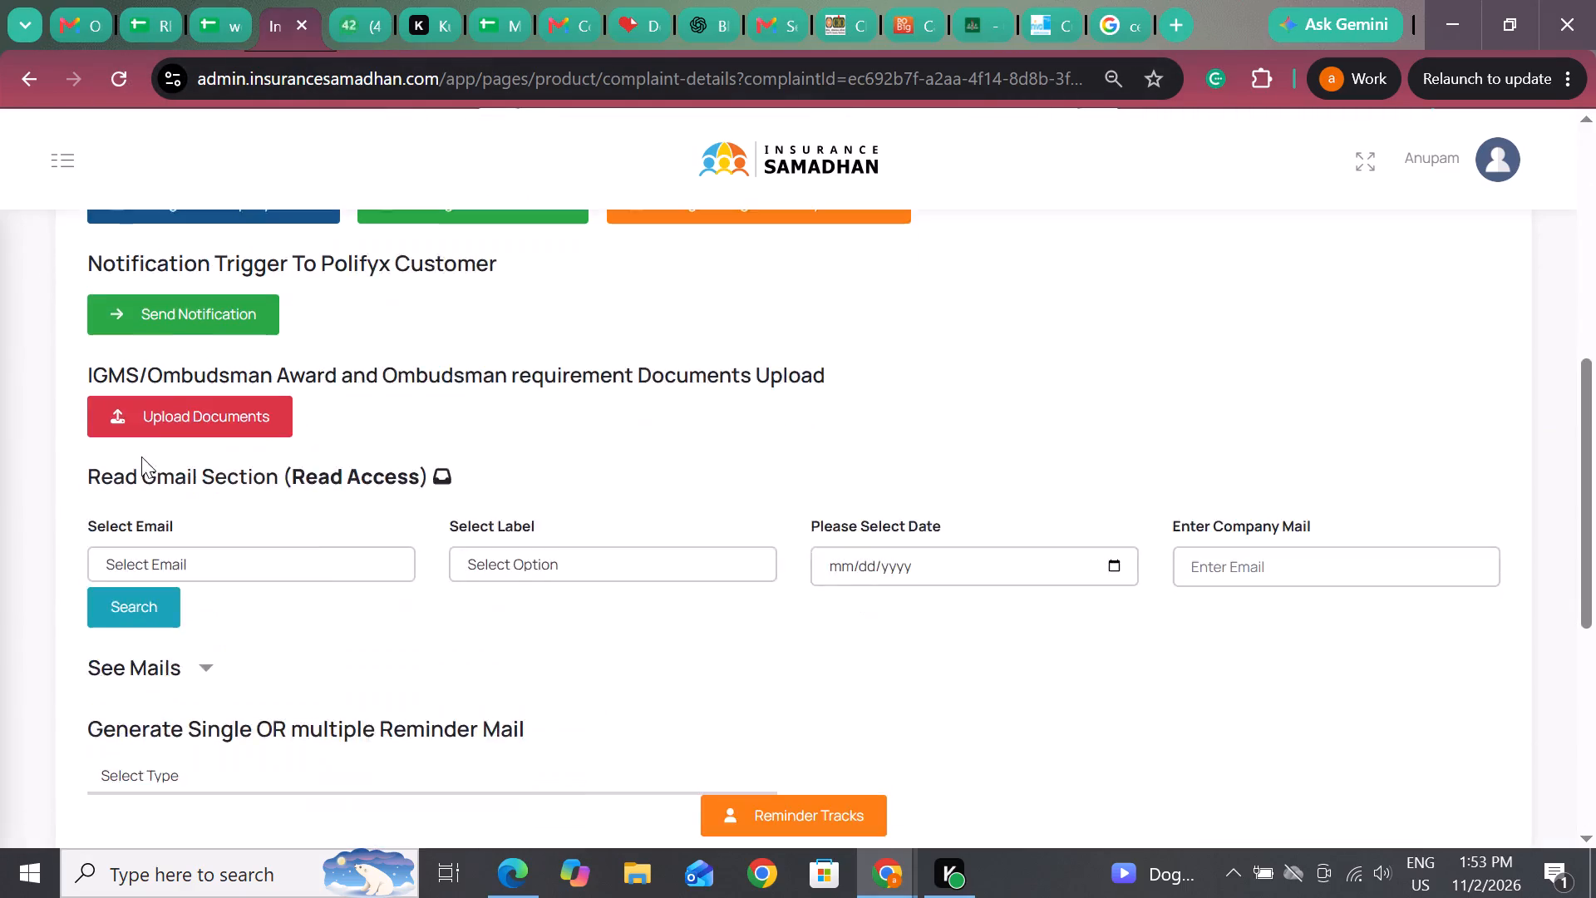
click(168, 412)
click(677, 488)
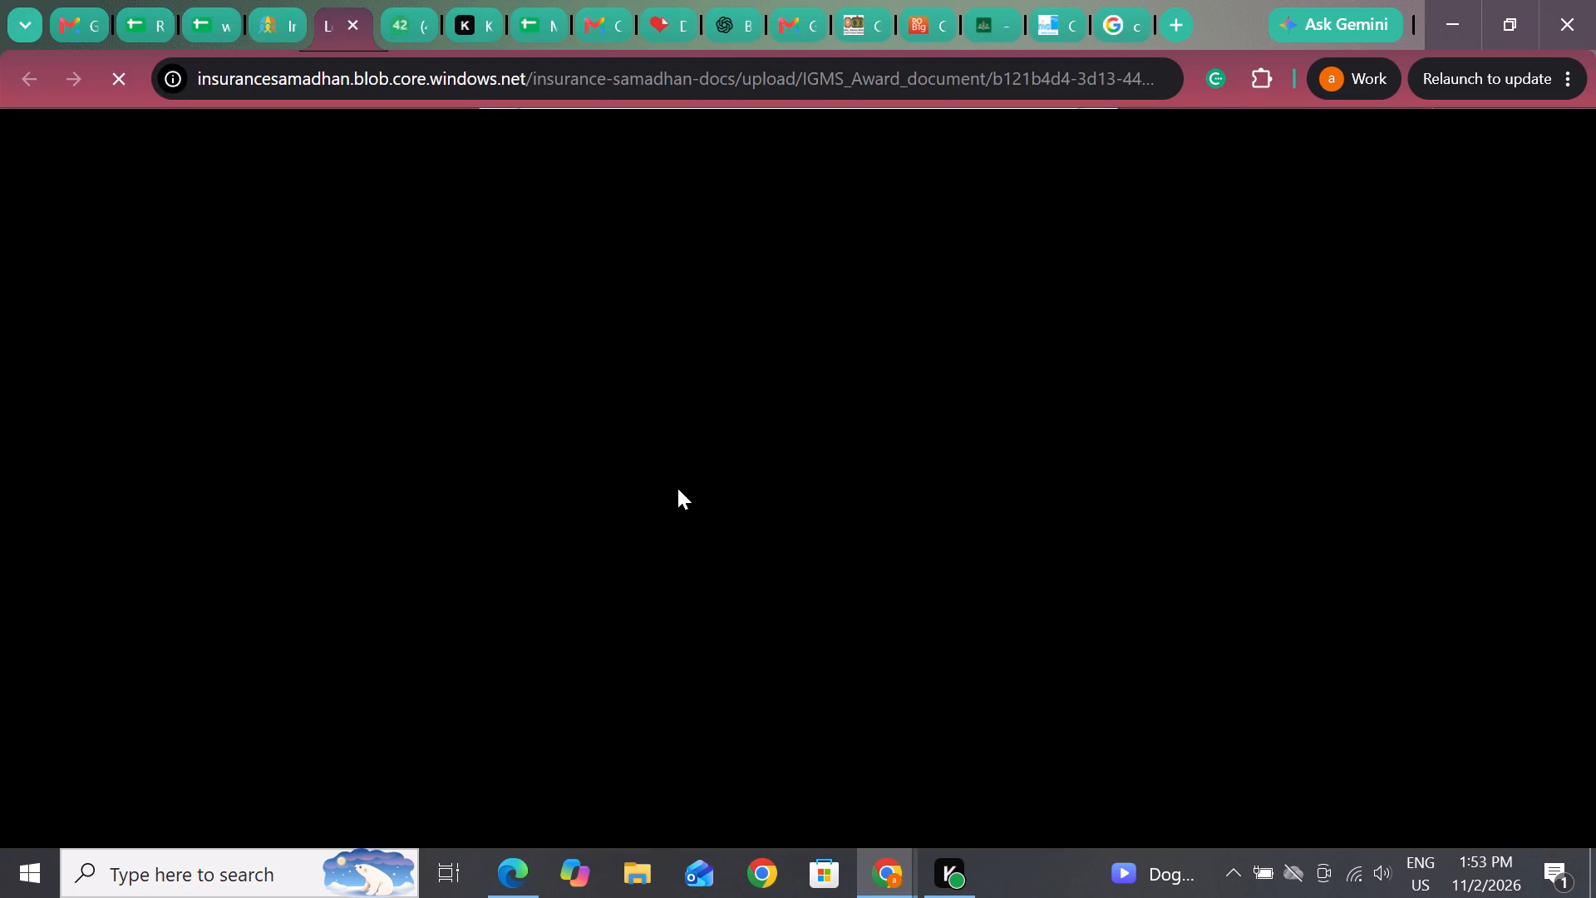
scroll(692, 777, down, 6)
scroll(584, 407, down, 7)
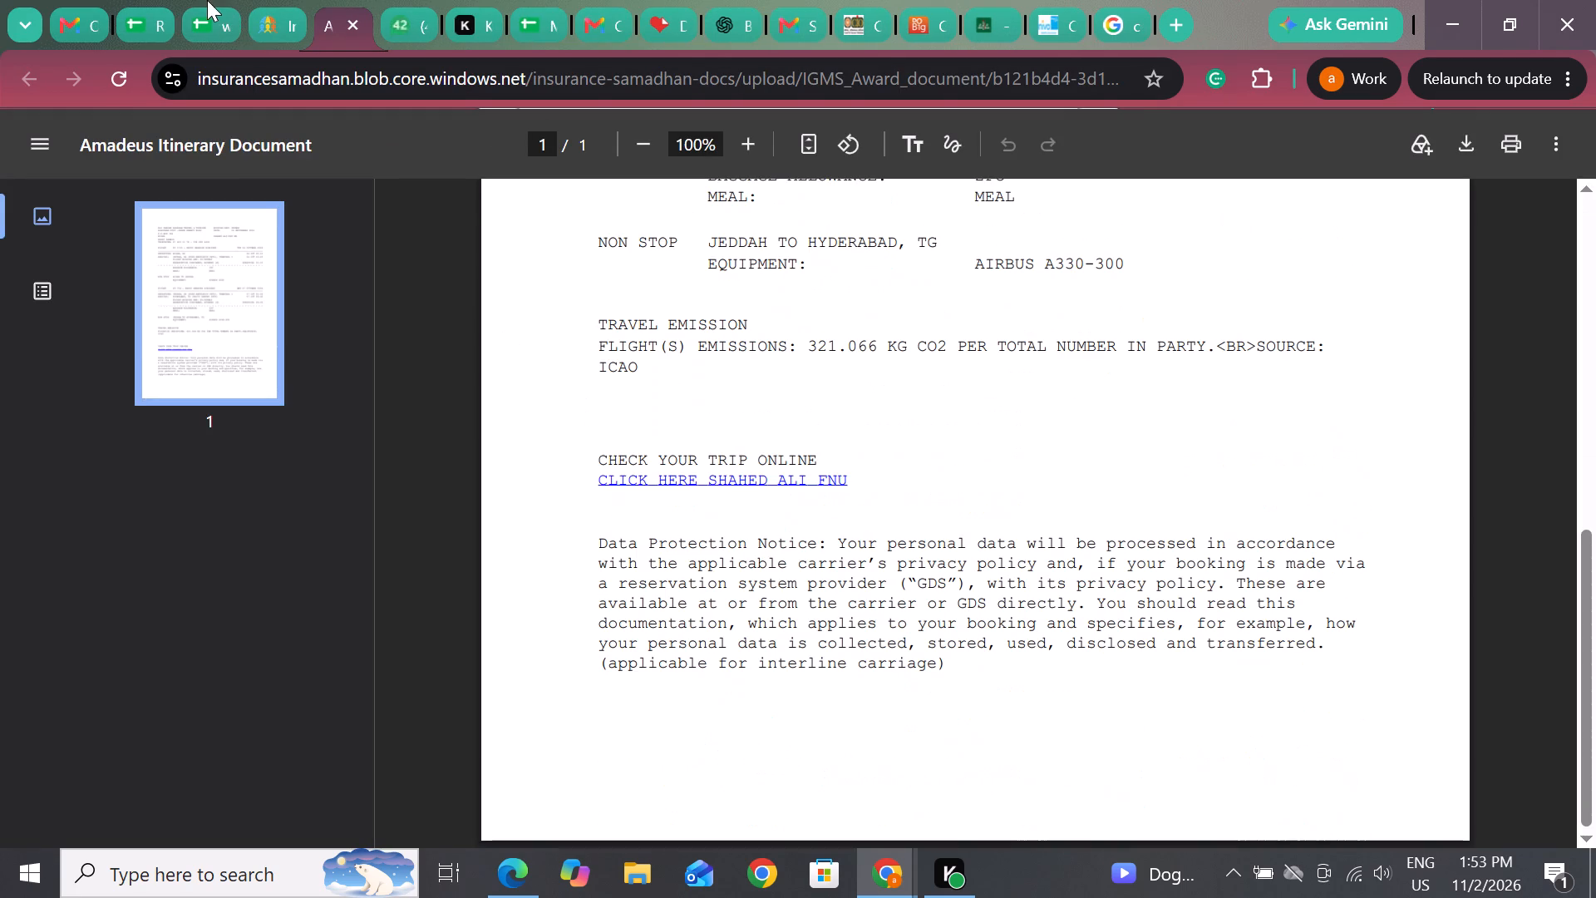
click(358, 30)
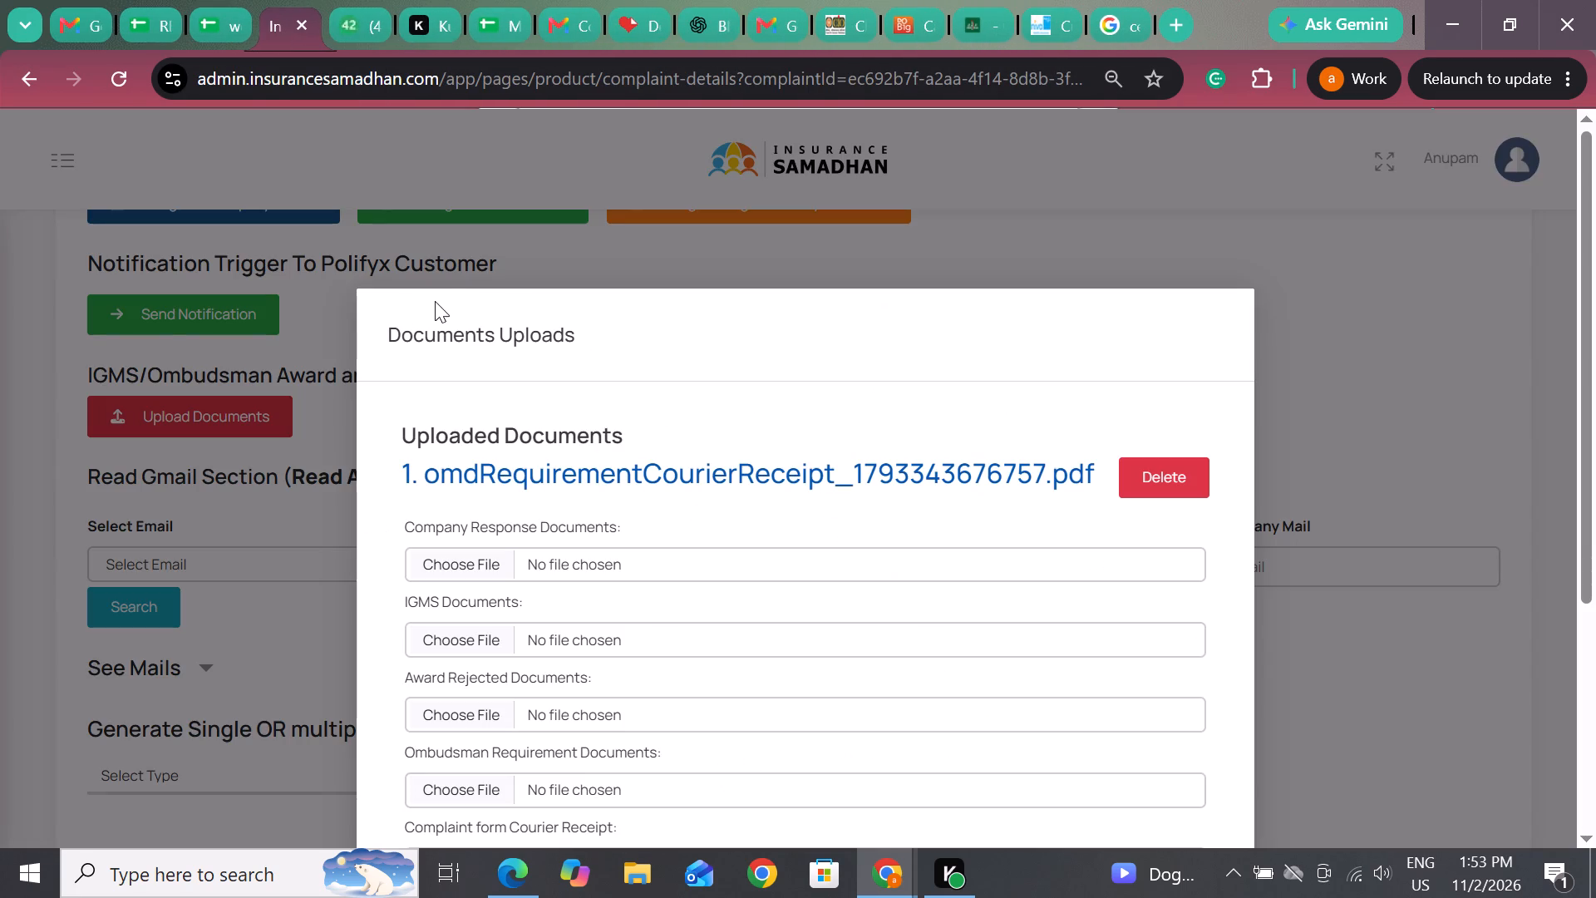
Close the Documents Uploads dialog and return to the All Complaints list to look over the complaints matching the searched policy.
click(433, 240)
scroll(296, 414, up, 14)
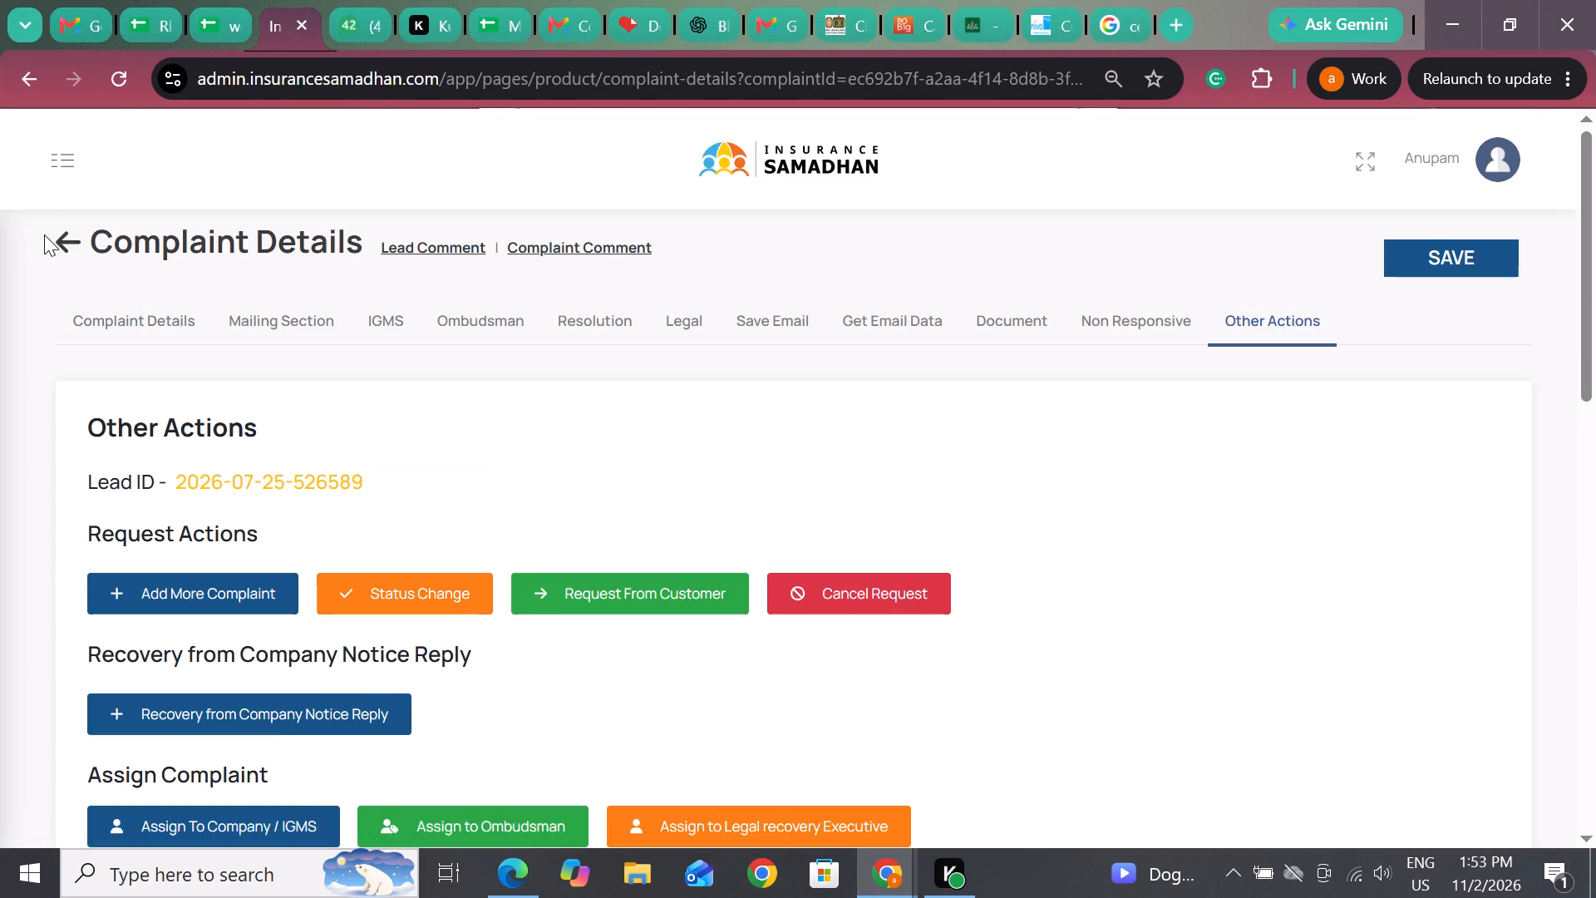
click(58, 238)
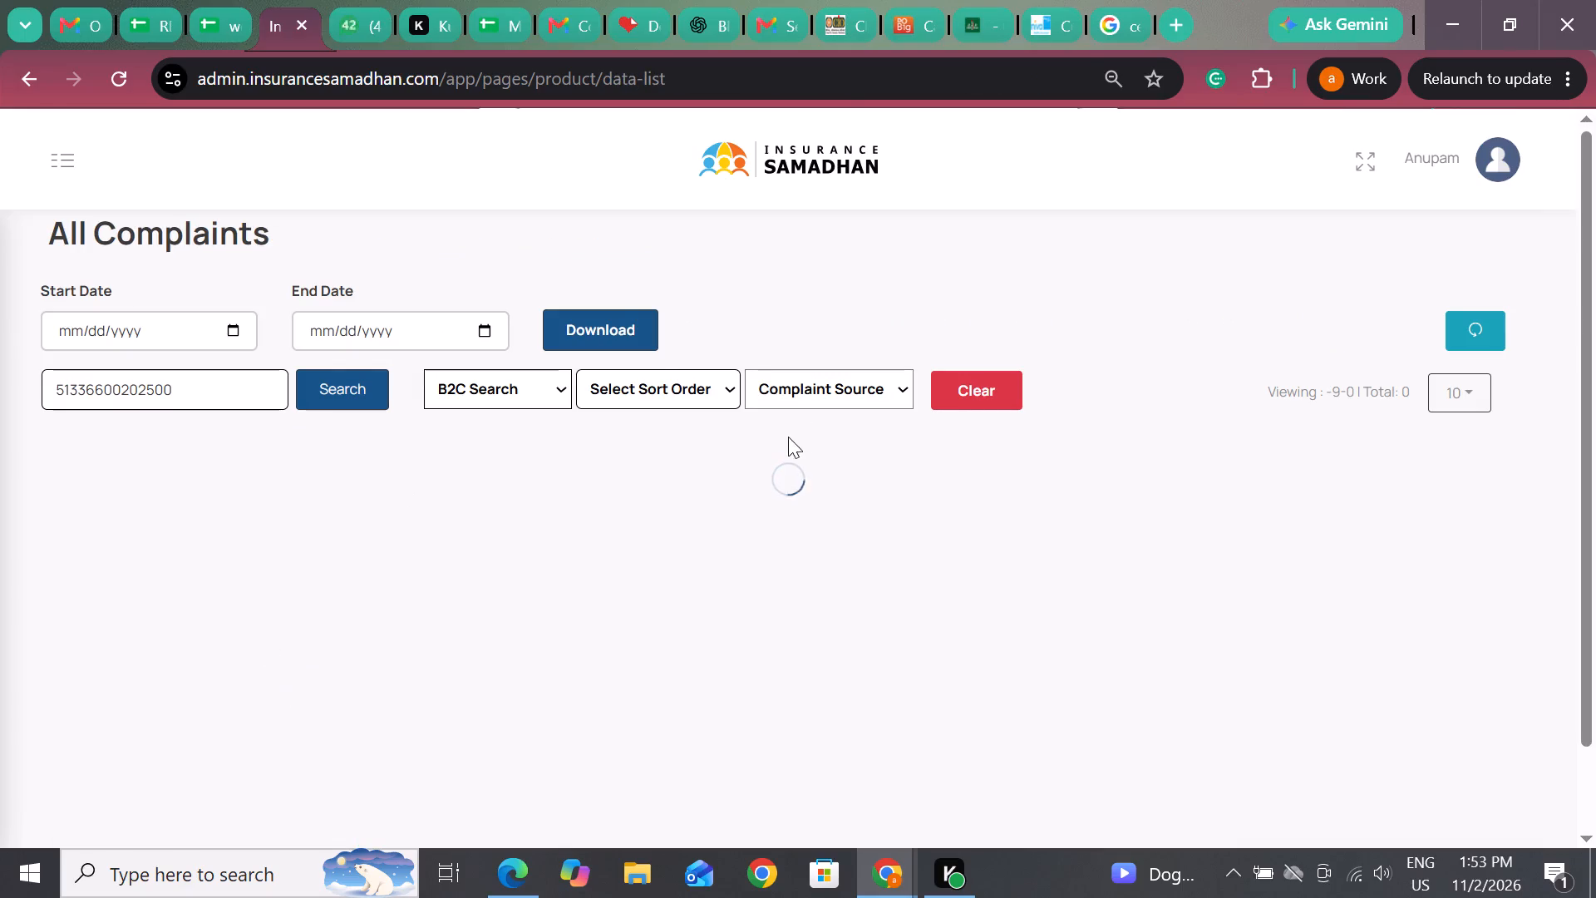
scroll(635, 590, left, 1)
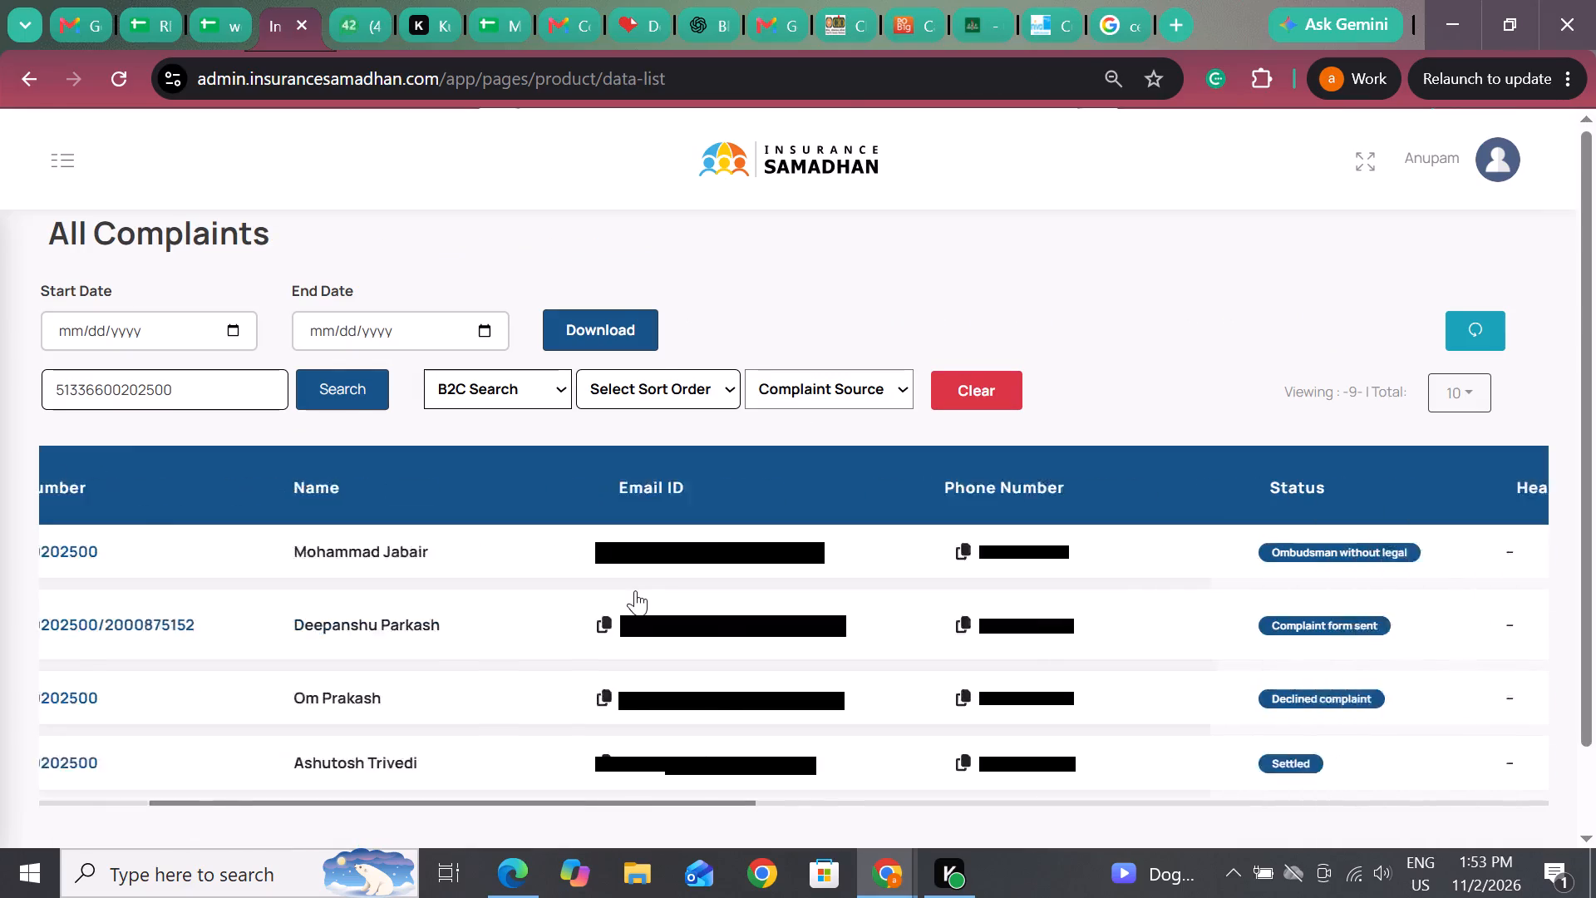
scroll(635, 590, left, 2)
scroll(713, 573, right, 2)
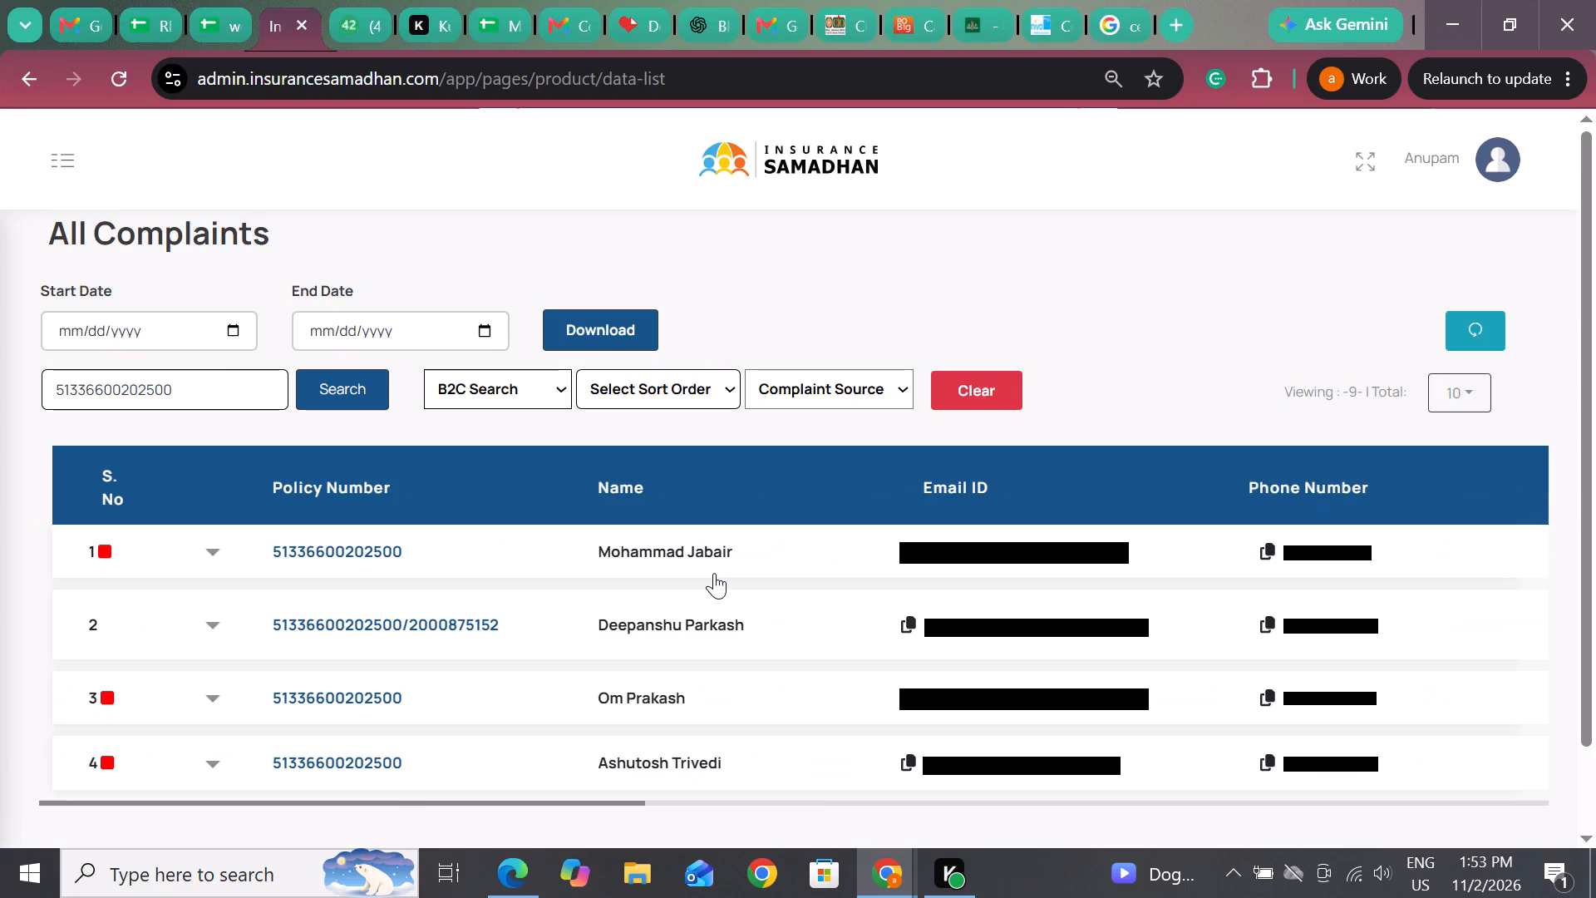
scroll(714, 573, left, 2)
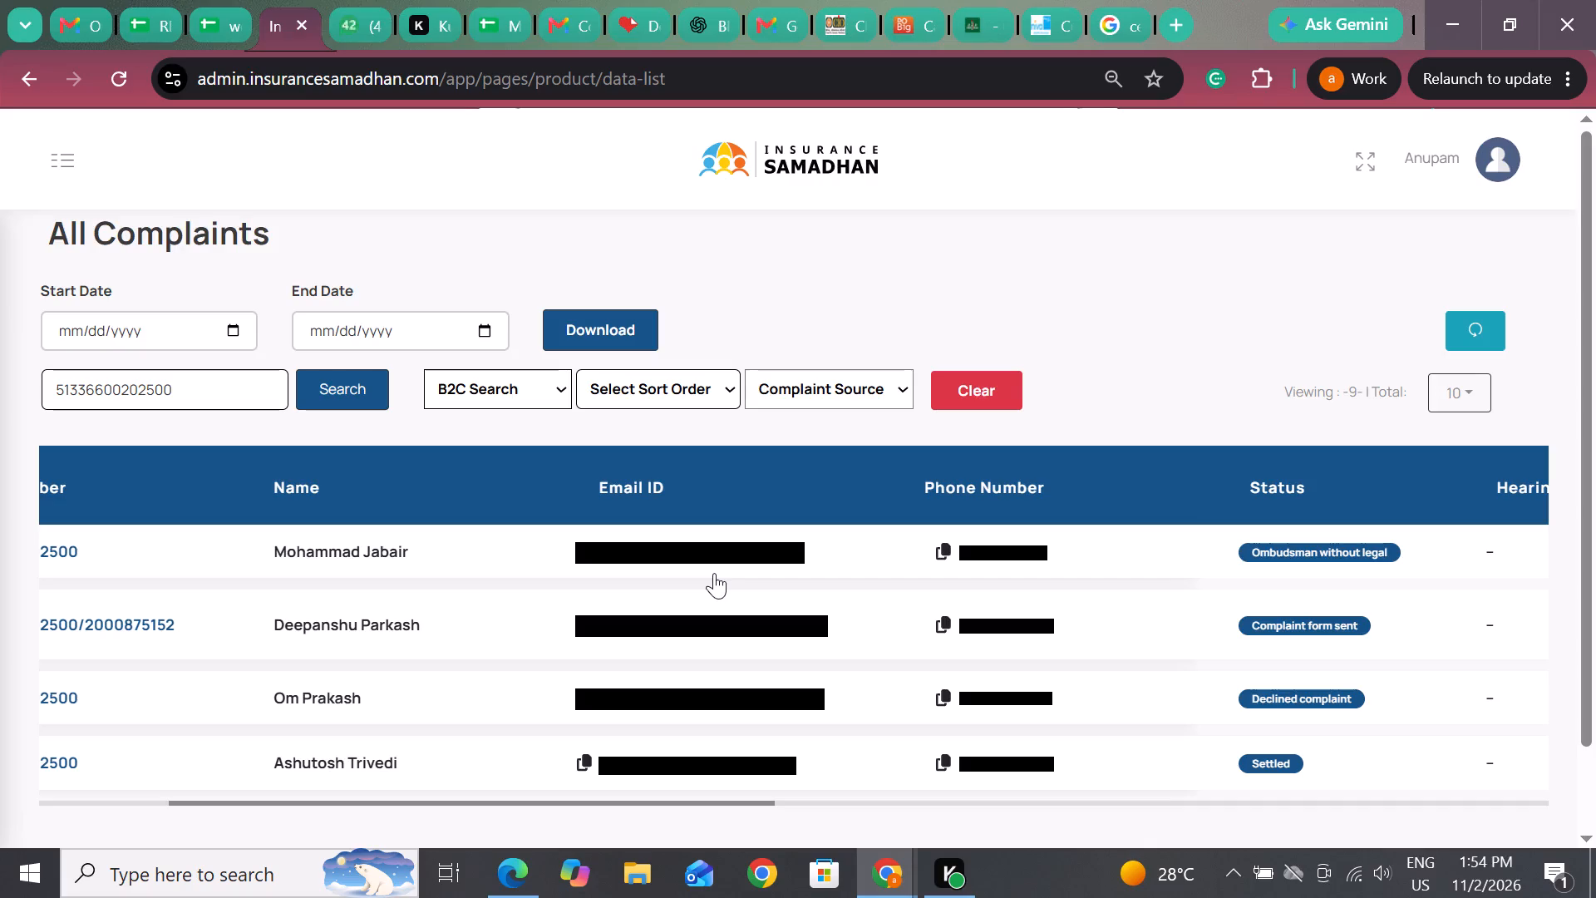
scroll(475, 562, up, 1)
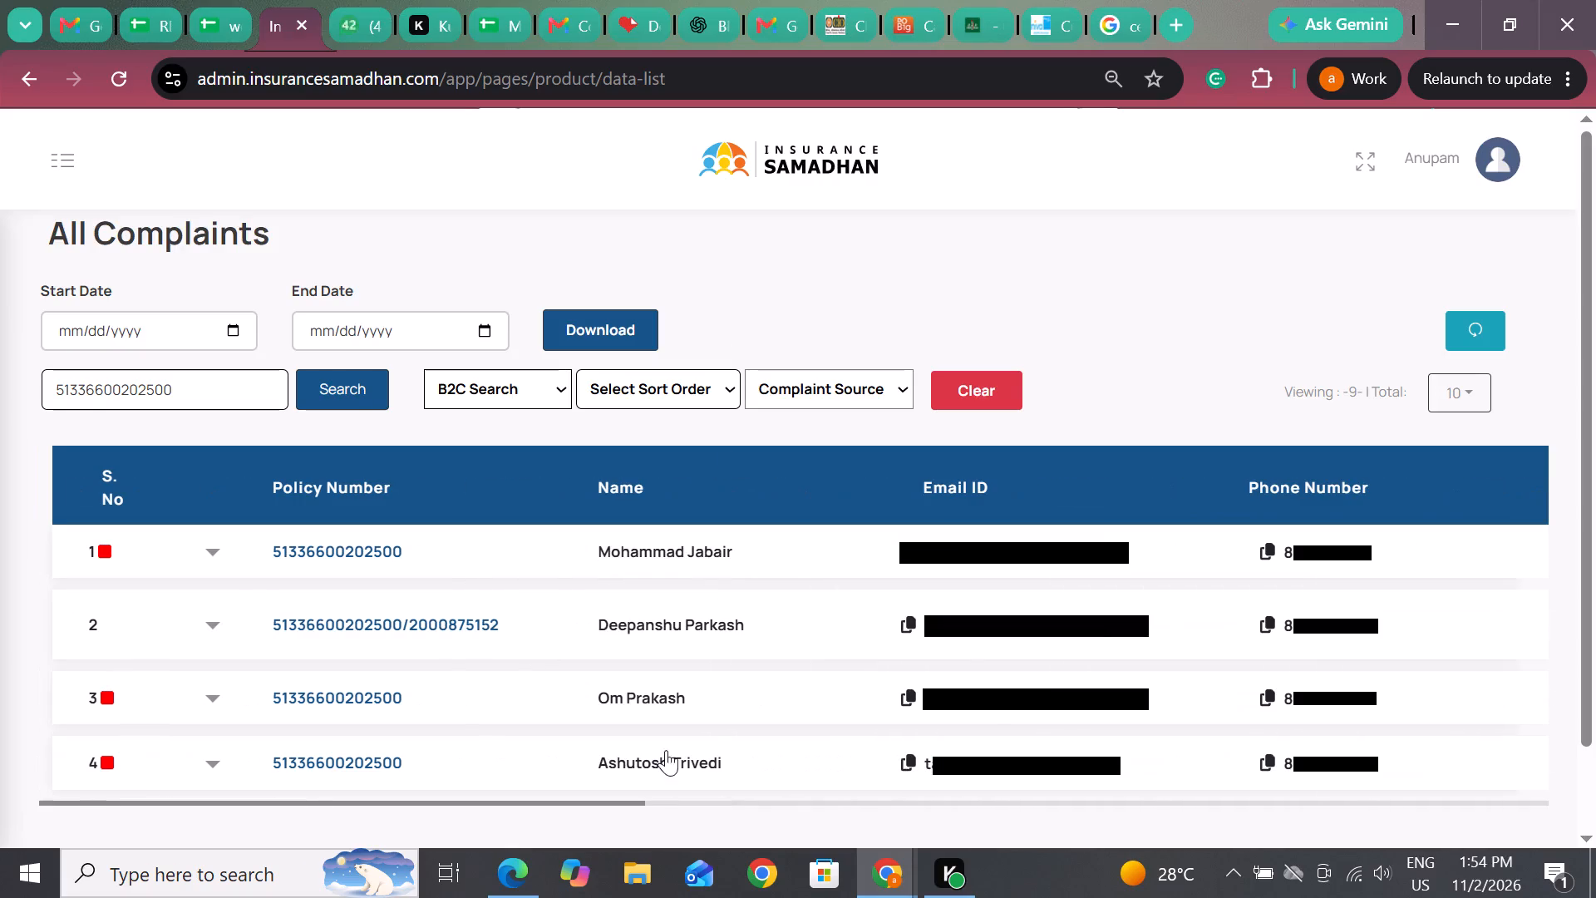
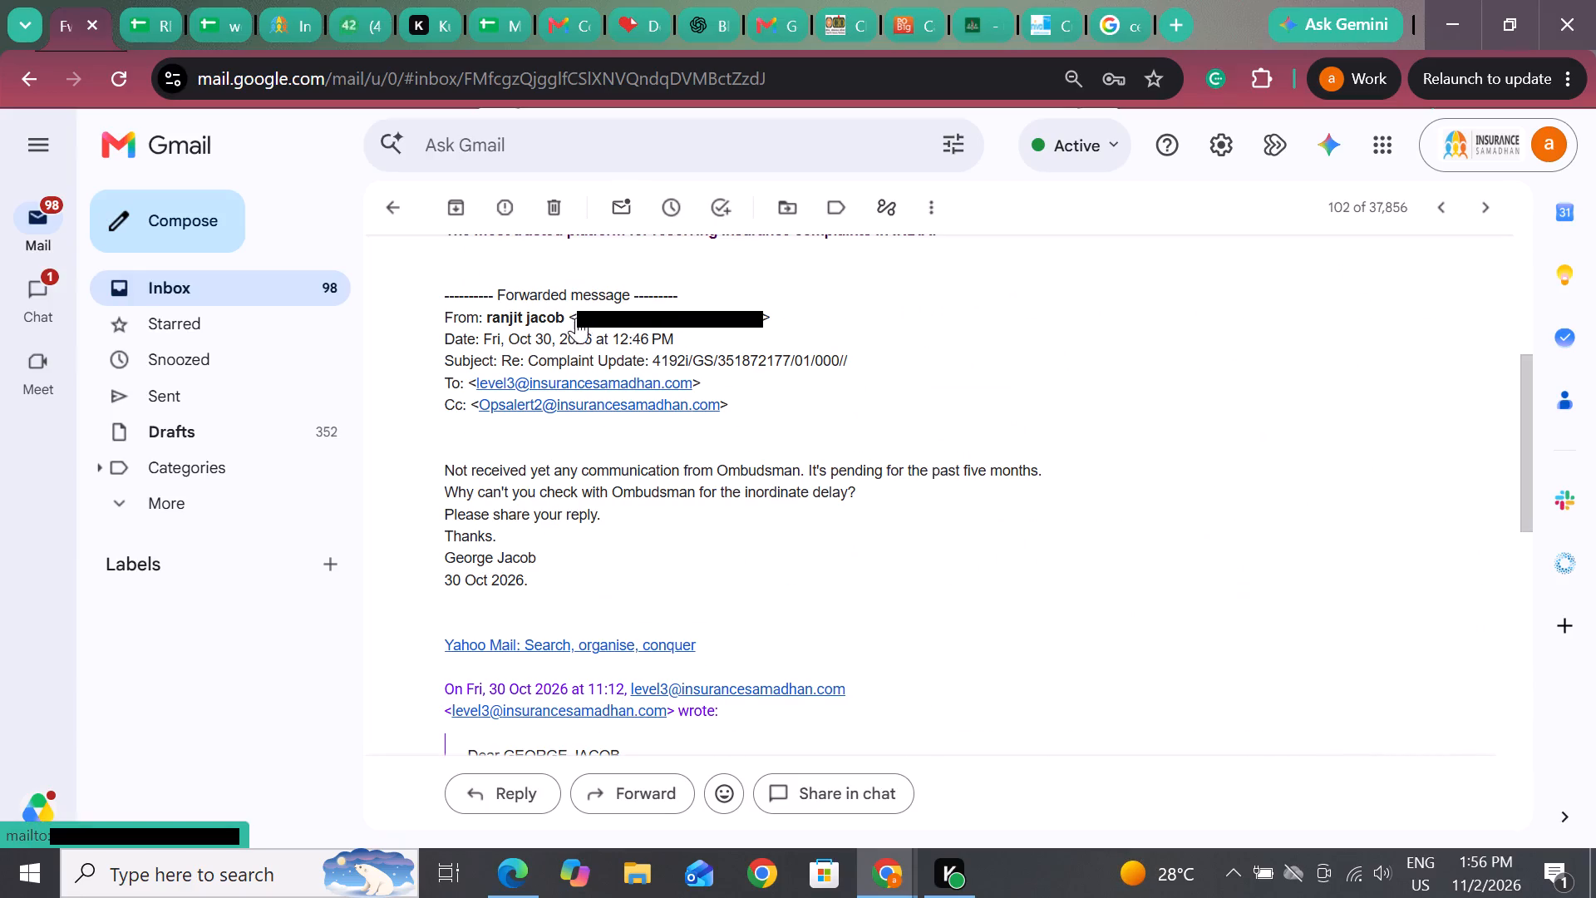
Copy the sender's email address from the forwarded message and search All Complaints in the Insurance Samadhan admin portal for it, checking the matching records.
drag(574, 321, 733, 322)
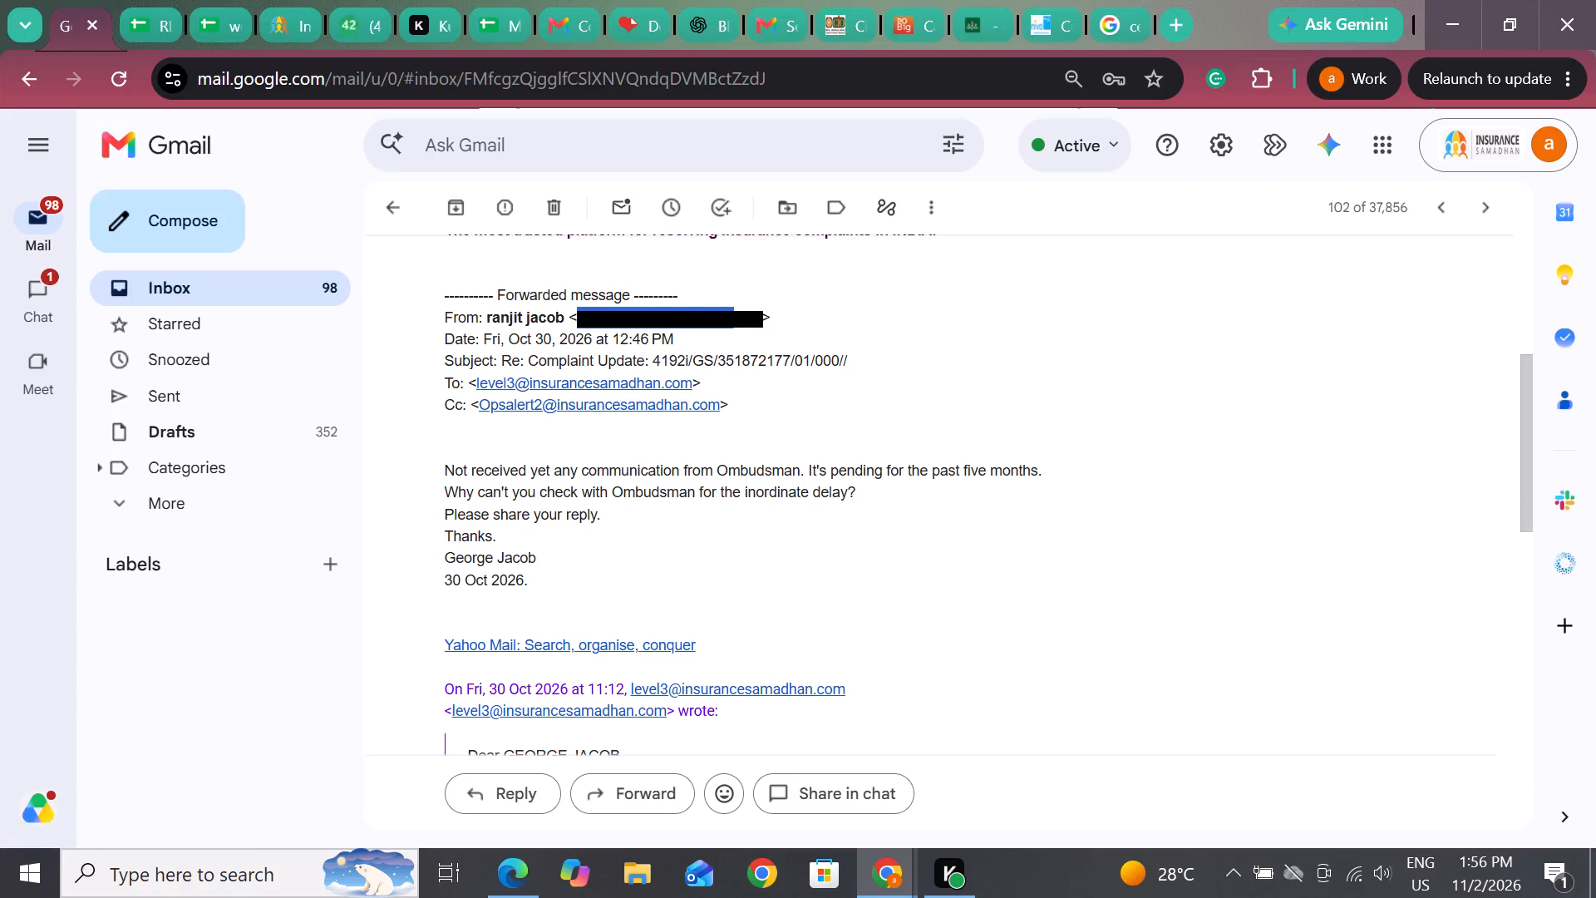
drag(733, 322, 759, 319)
key(ctrl+c)
key(ctrl+c)
key(ctrl+c)
key(ctrl+c)
click(282, 35)
triple_click(210, 382)
key(ctrl+v)
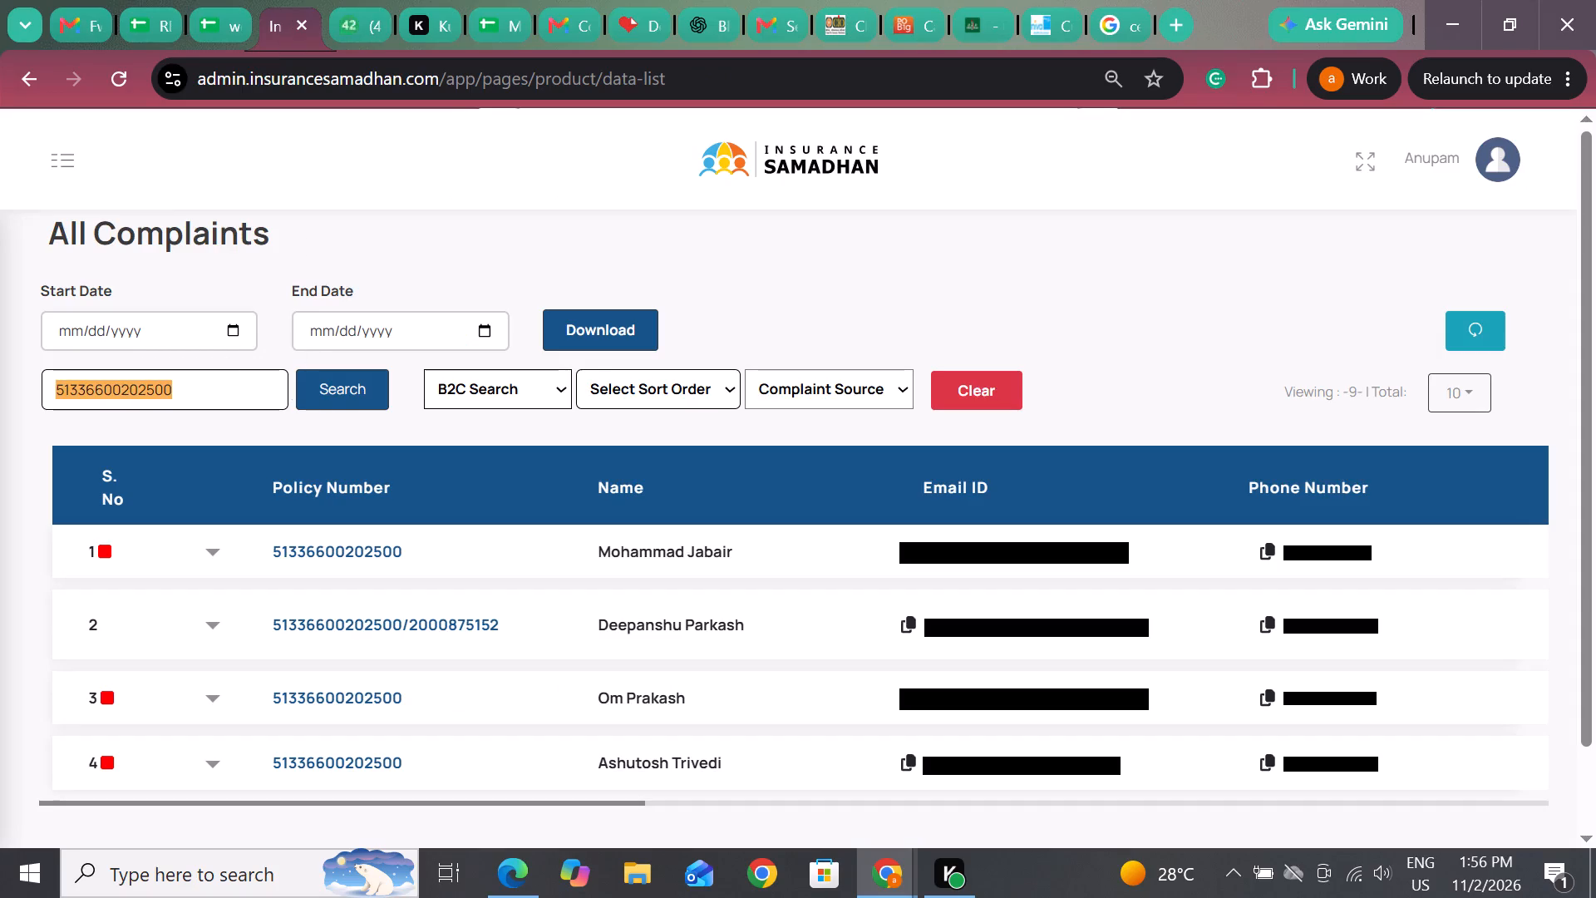
click(353, 385)
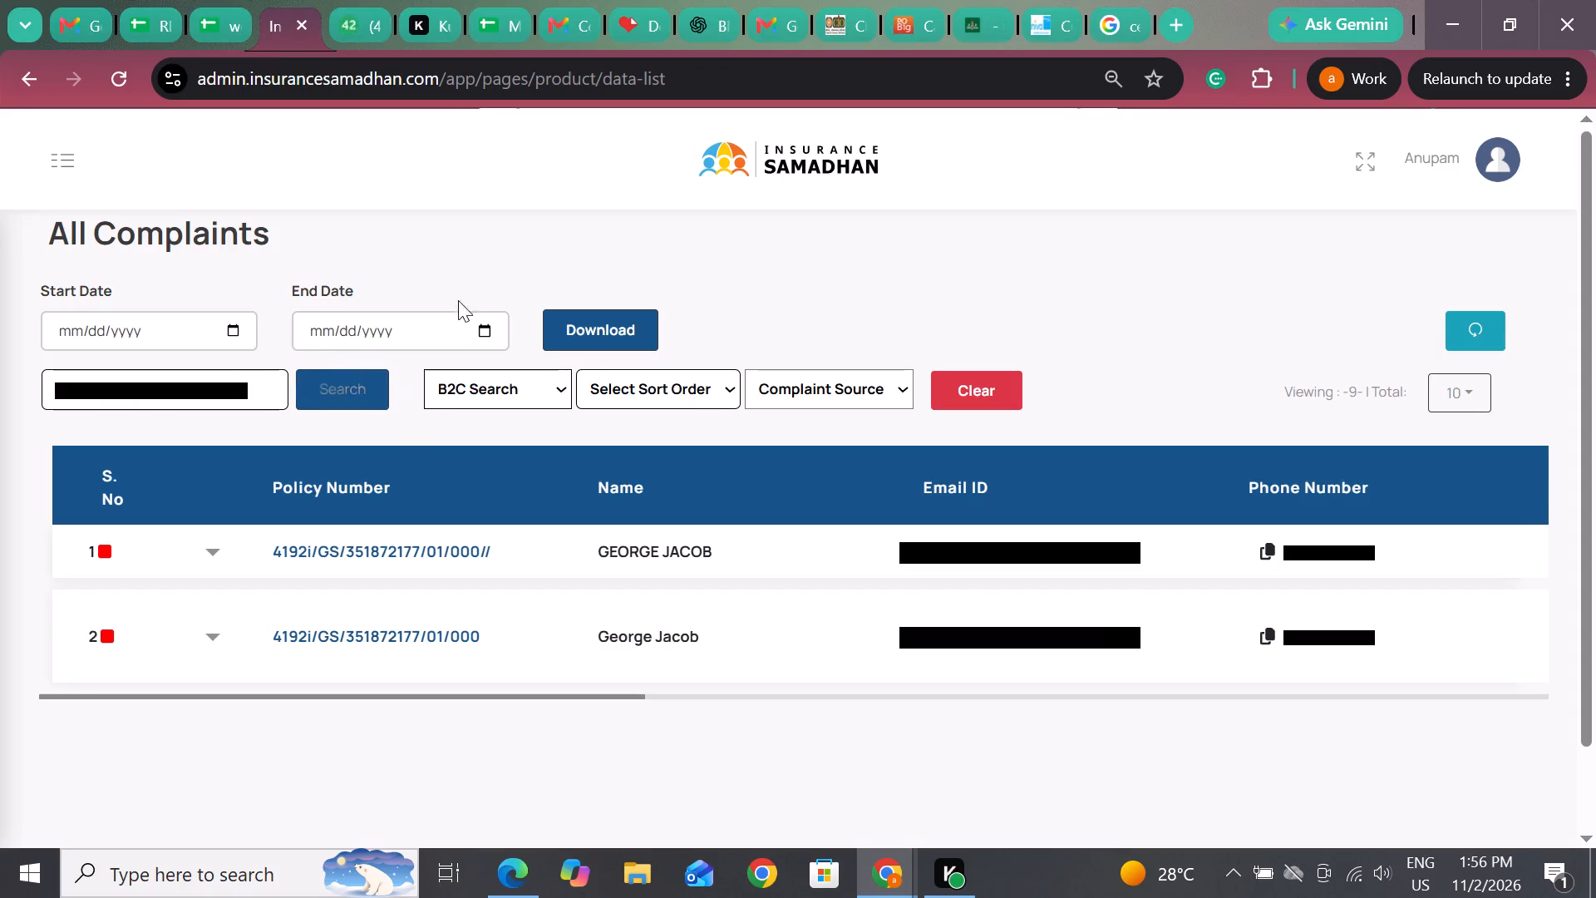
scroll(481, 539, left, 2)
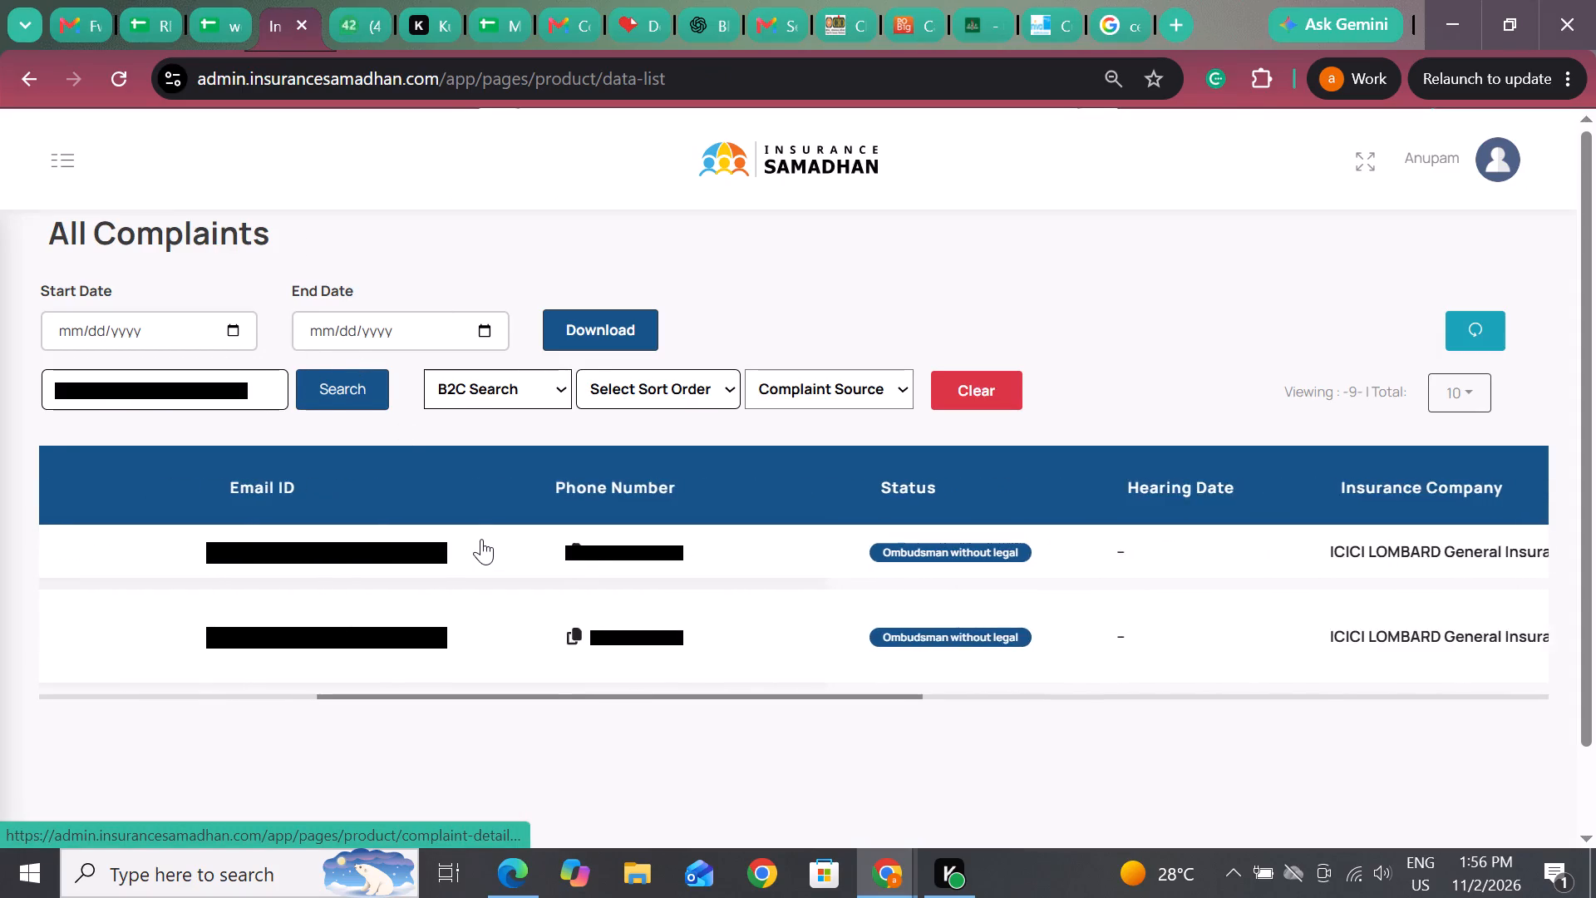
scroll(481, 539, left, 1)
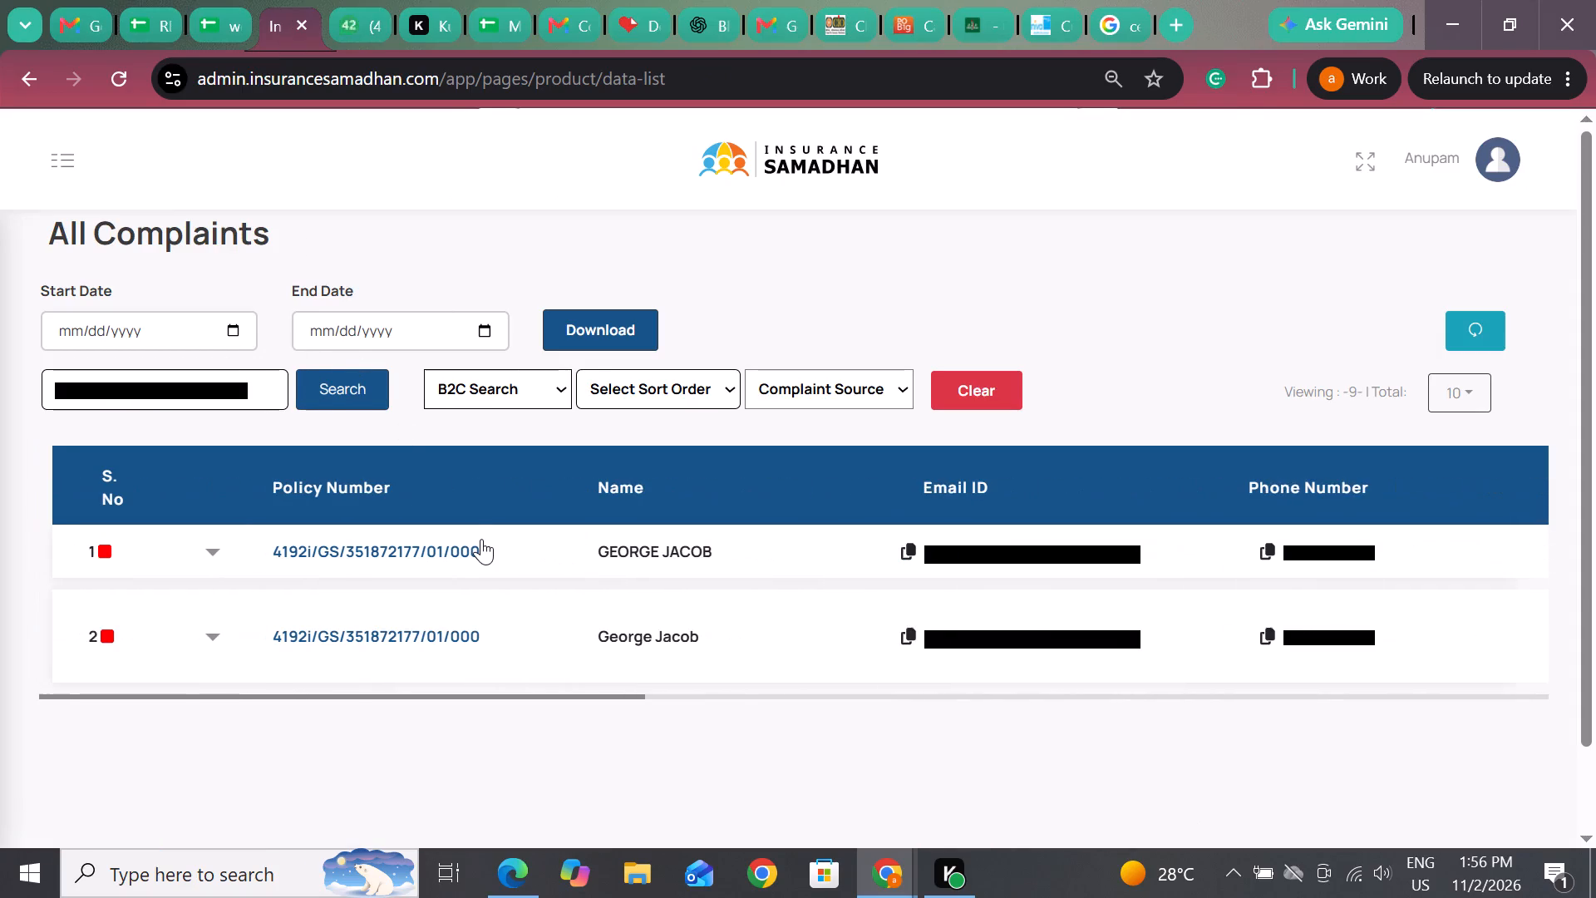
scroll(481, 539, left, 1)
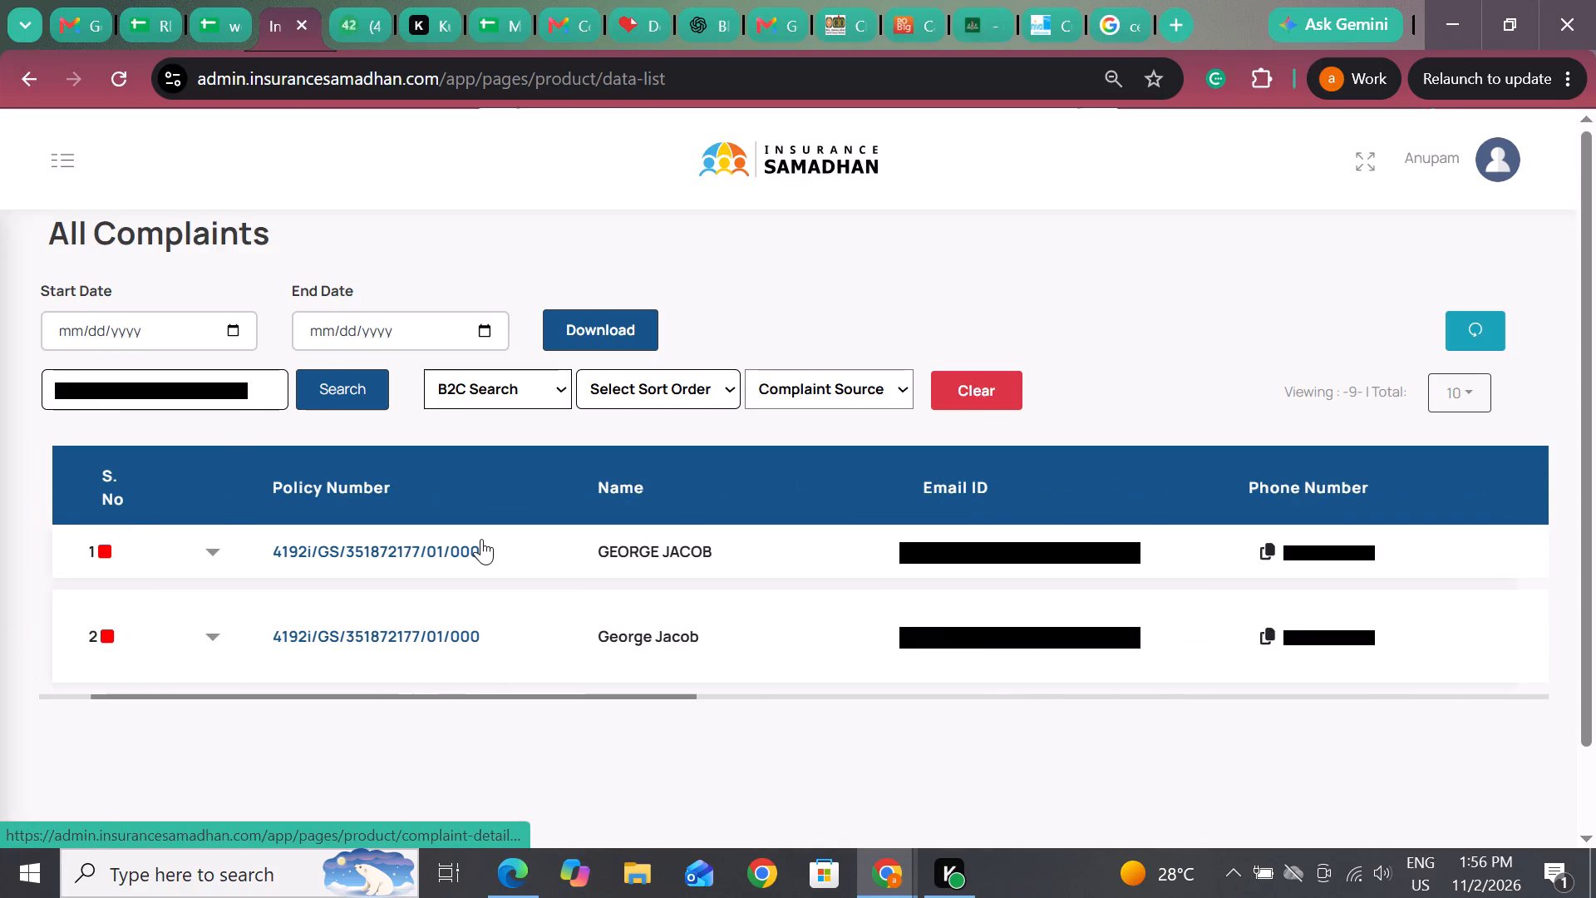
Switch to Gmail and read through the forwarded "Complaint Update" email, including the customer's message and the quoted Insurance Samadhan notice.
click(94, 47)
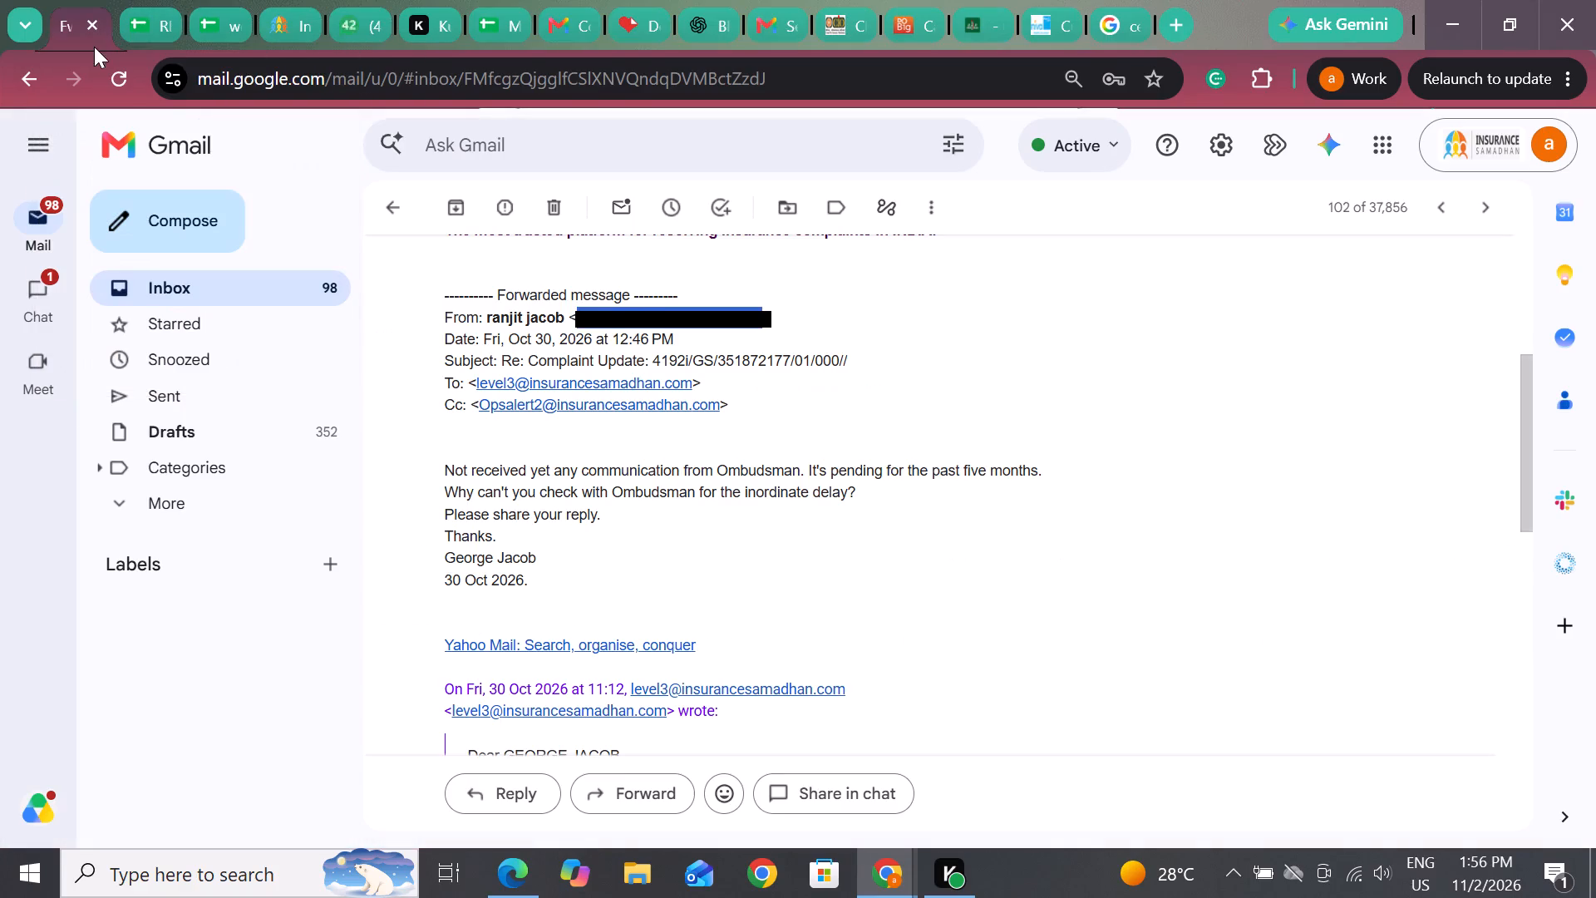
scroll(535, 402, down, 3)
scroll(505, 447, up, 6)
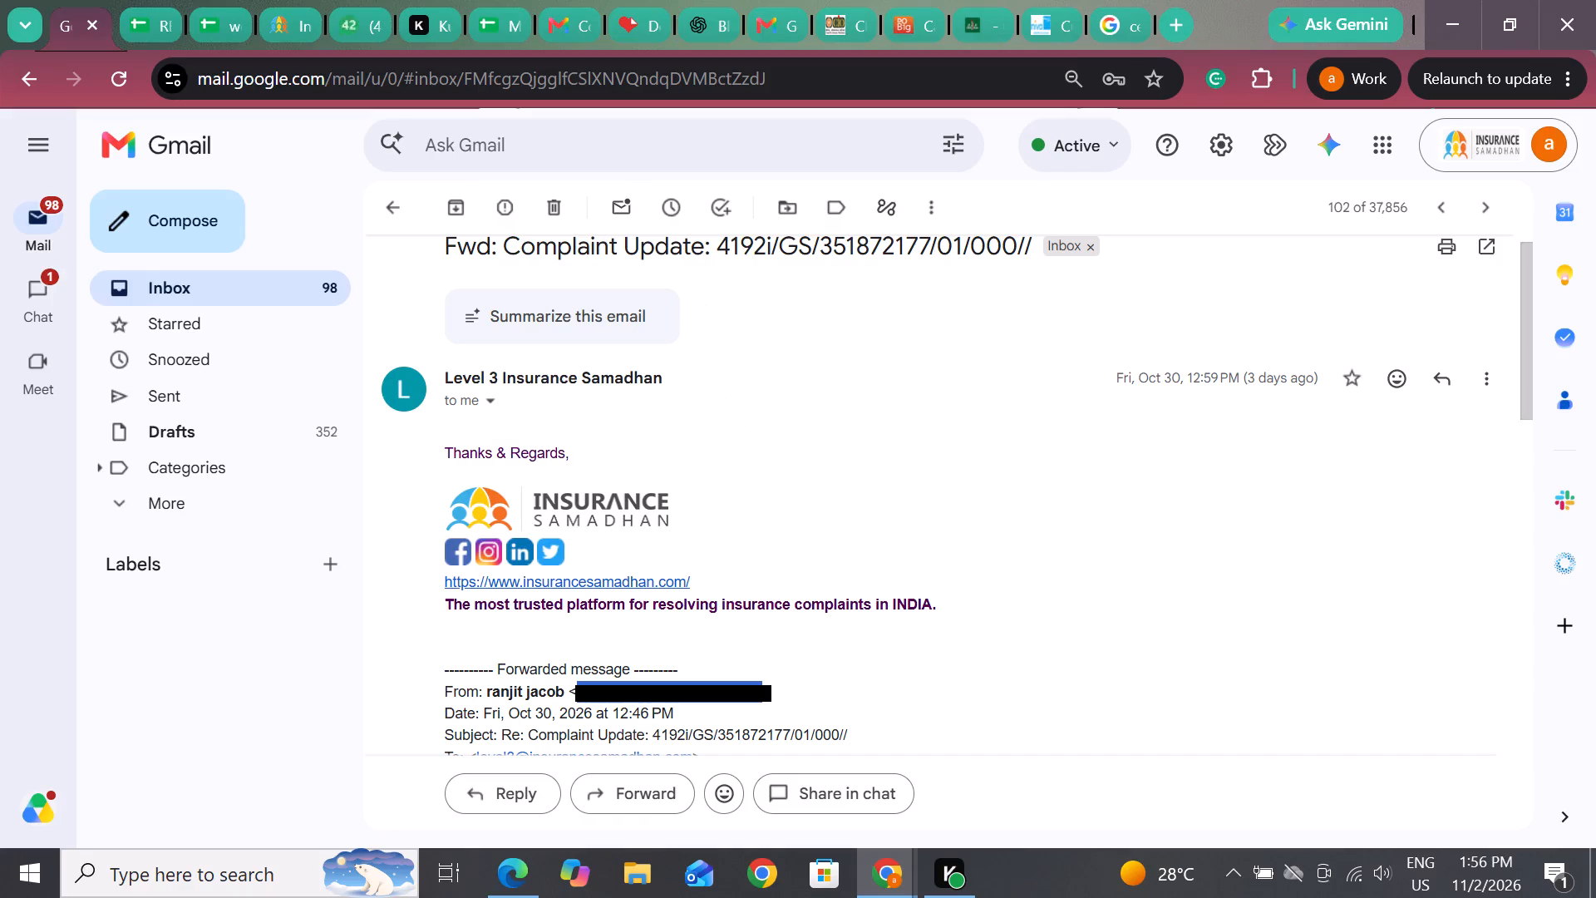
scroll(619, 412, down, 4)
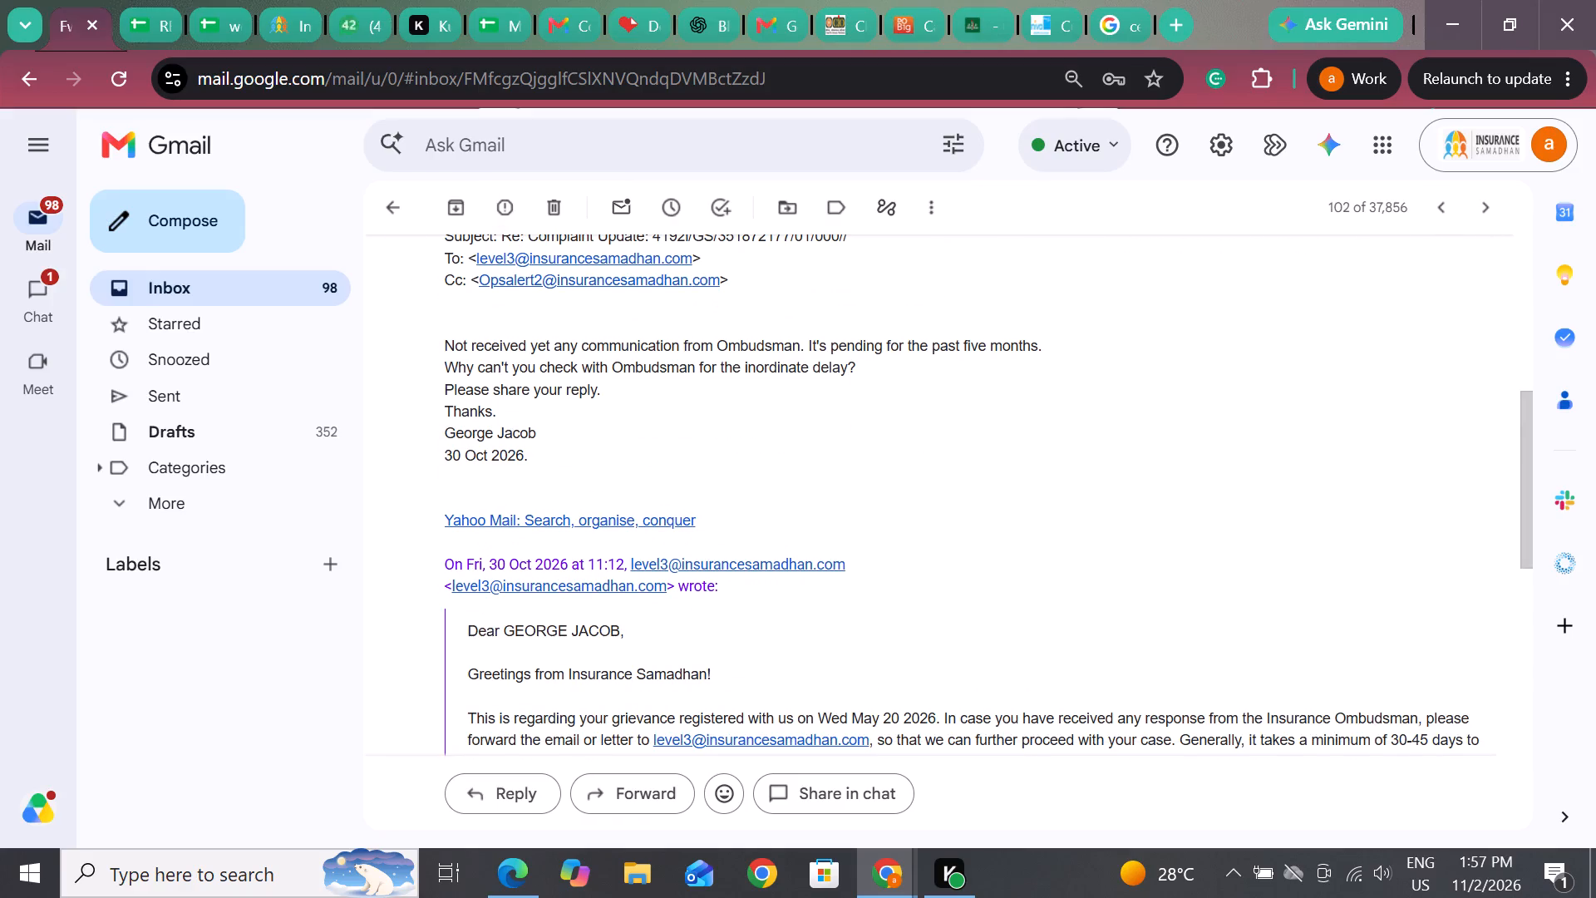
scroll(548, 398, down, 11)
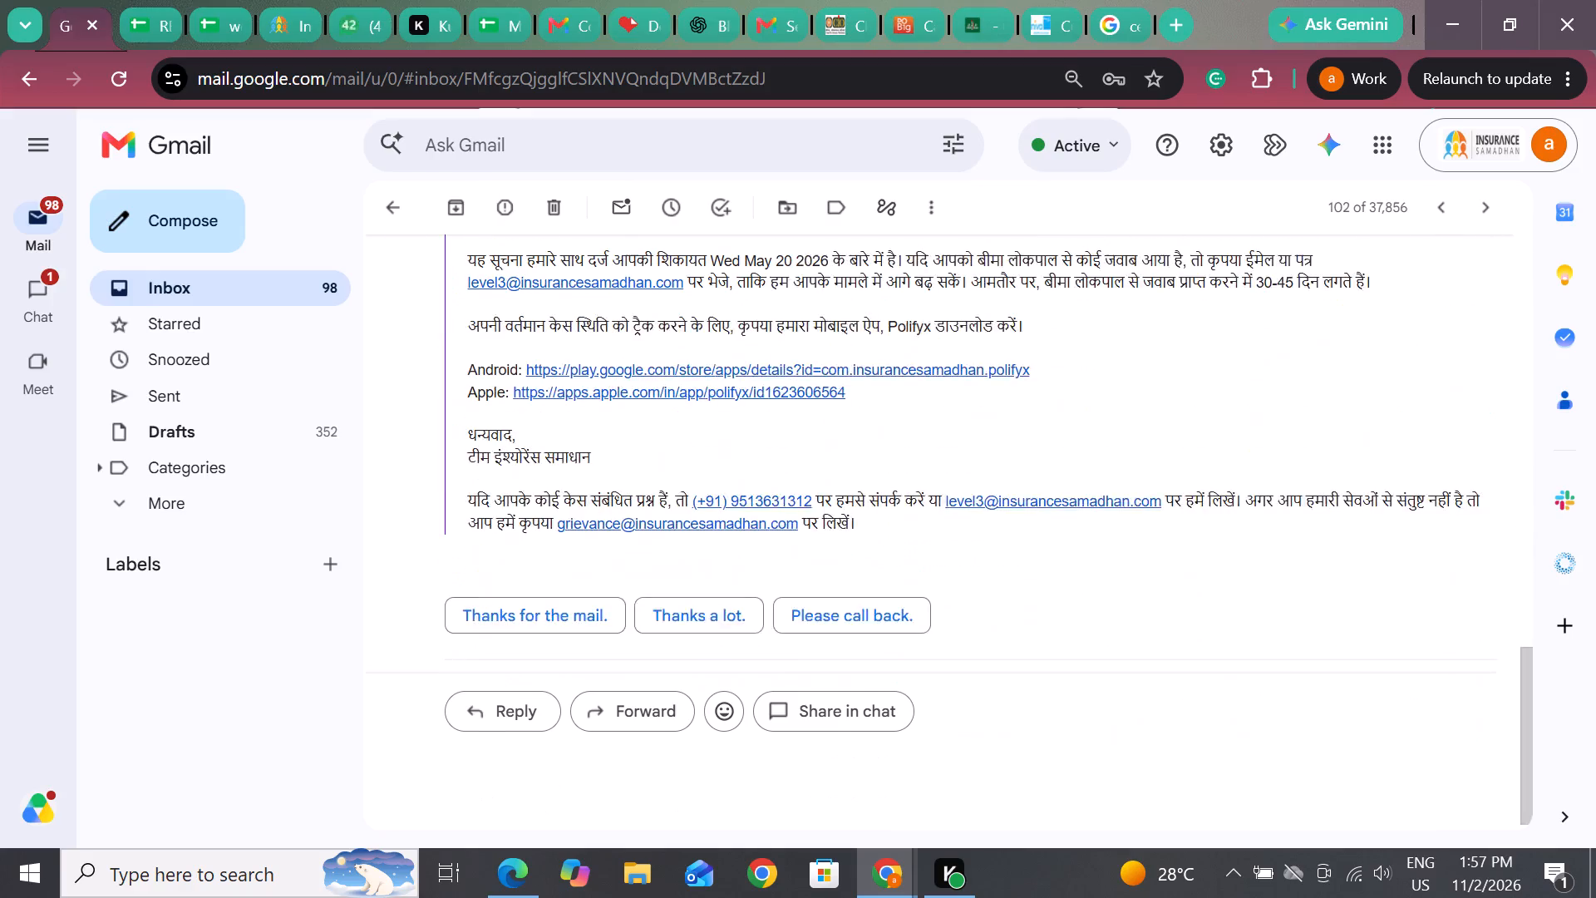
scroll(527, 456, down, 6)
scroll(515, 491, up, 14)
Back in the admin portal, examine both of the customer's complaints across the policy number, status, hearing date, insurance company and claim amount columns.
click(284, 23)
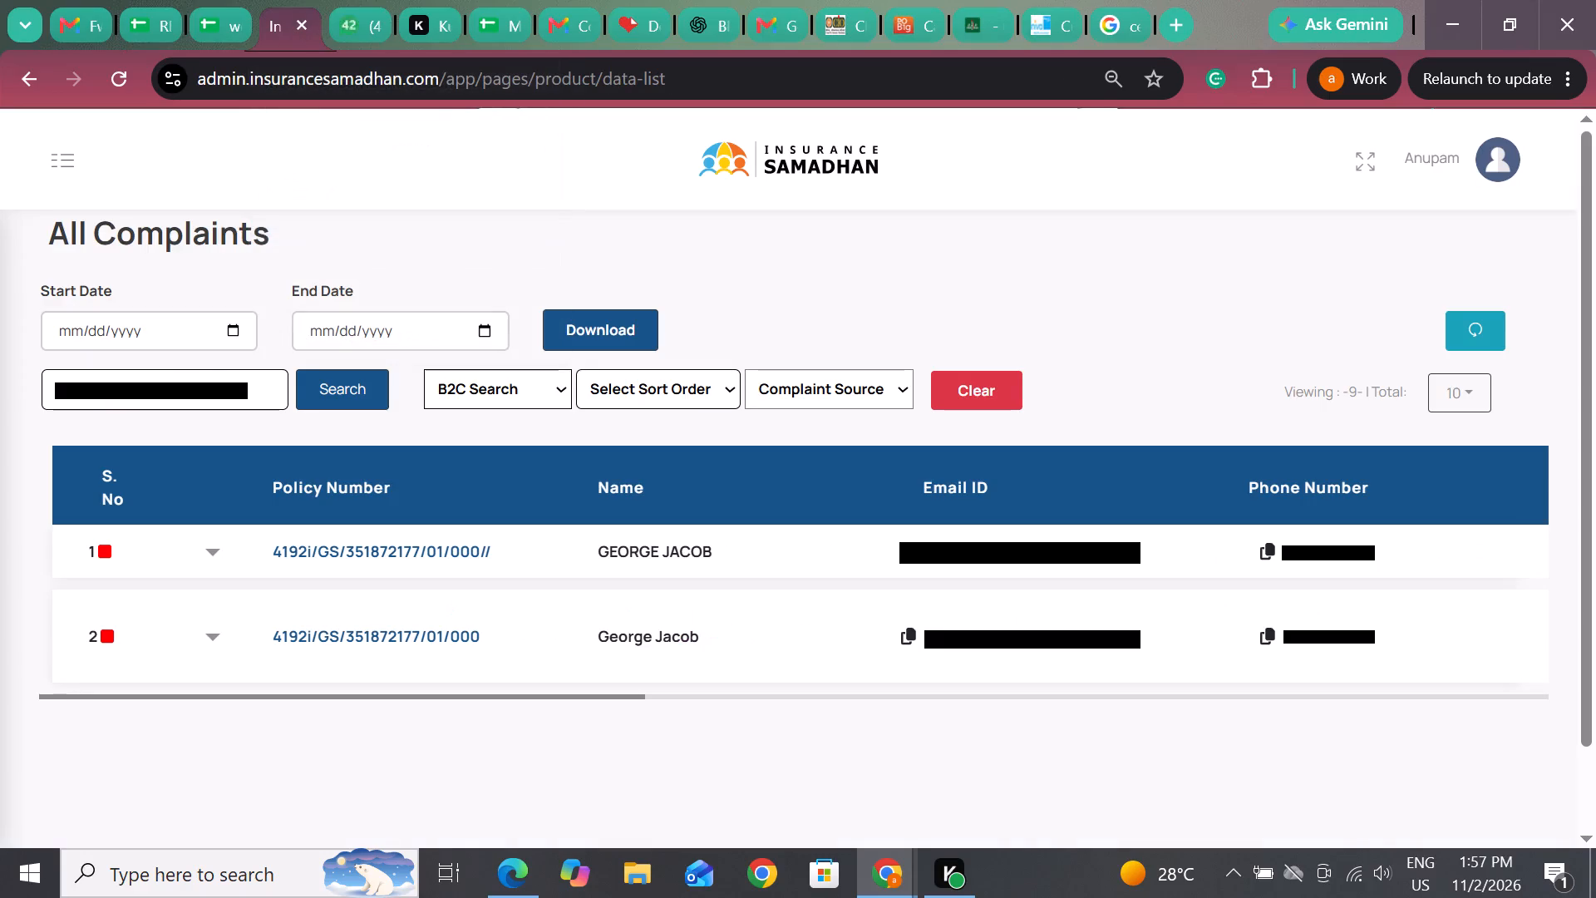
drag(558, 696, 784, 691)
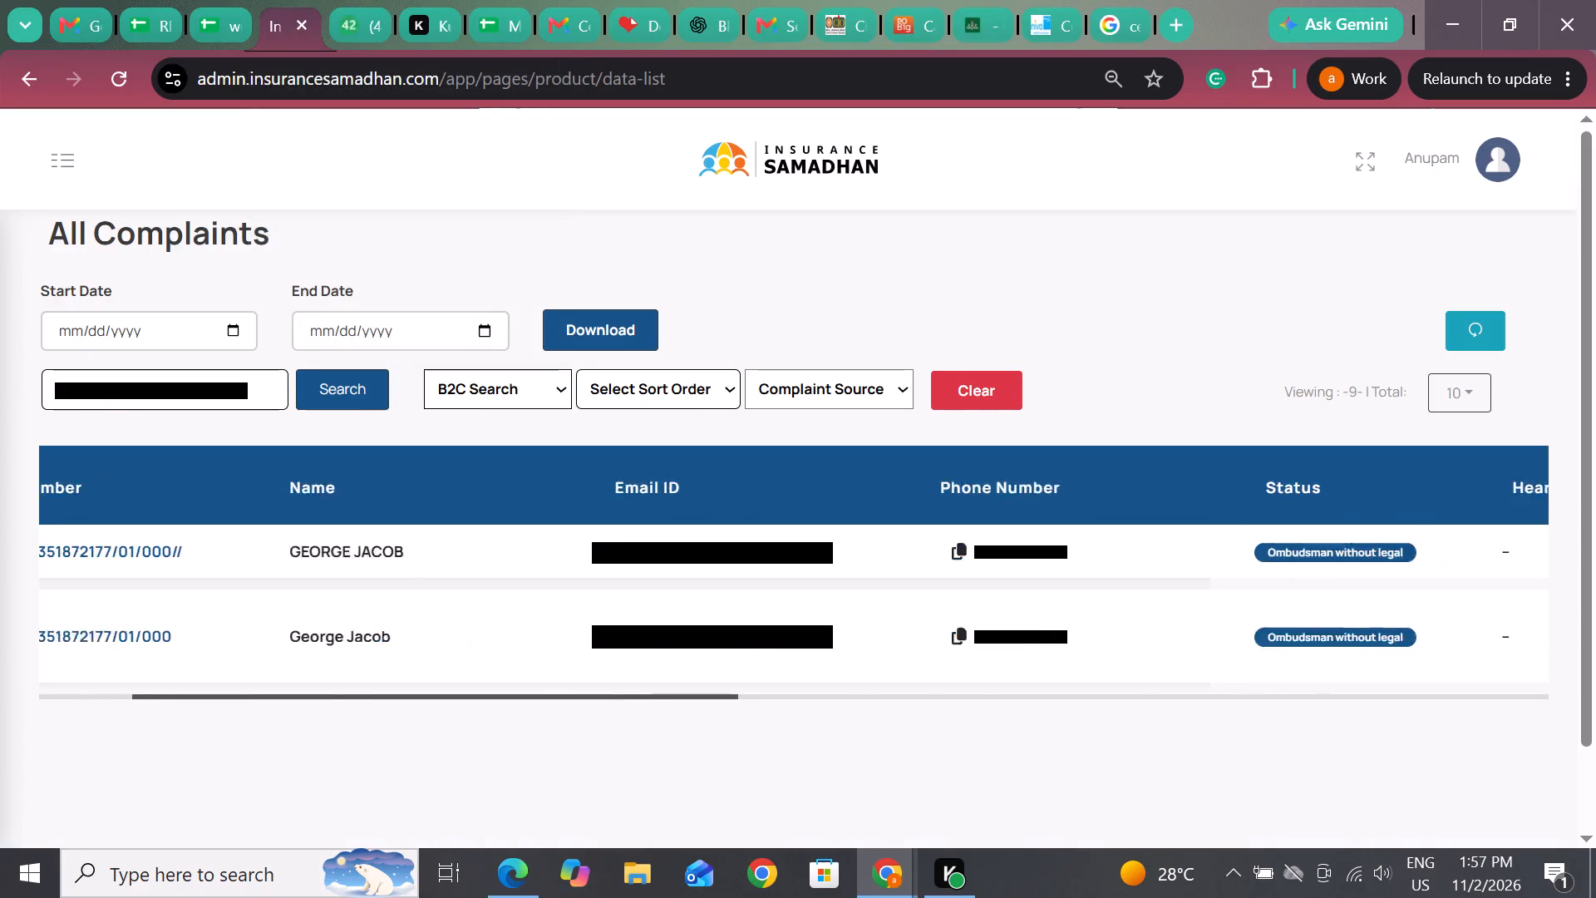
drag(784, 691, 645, 688)
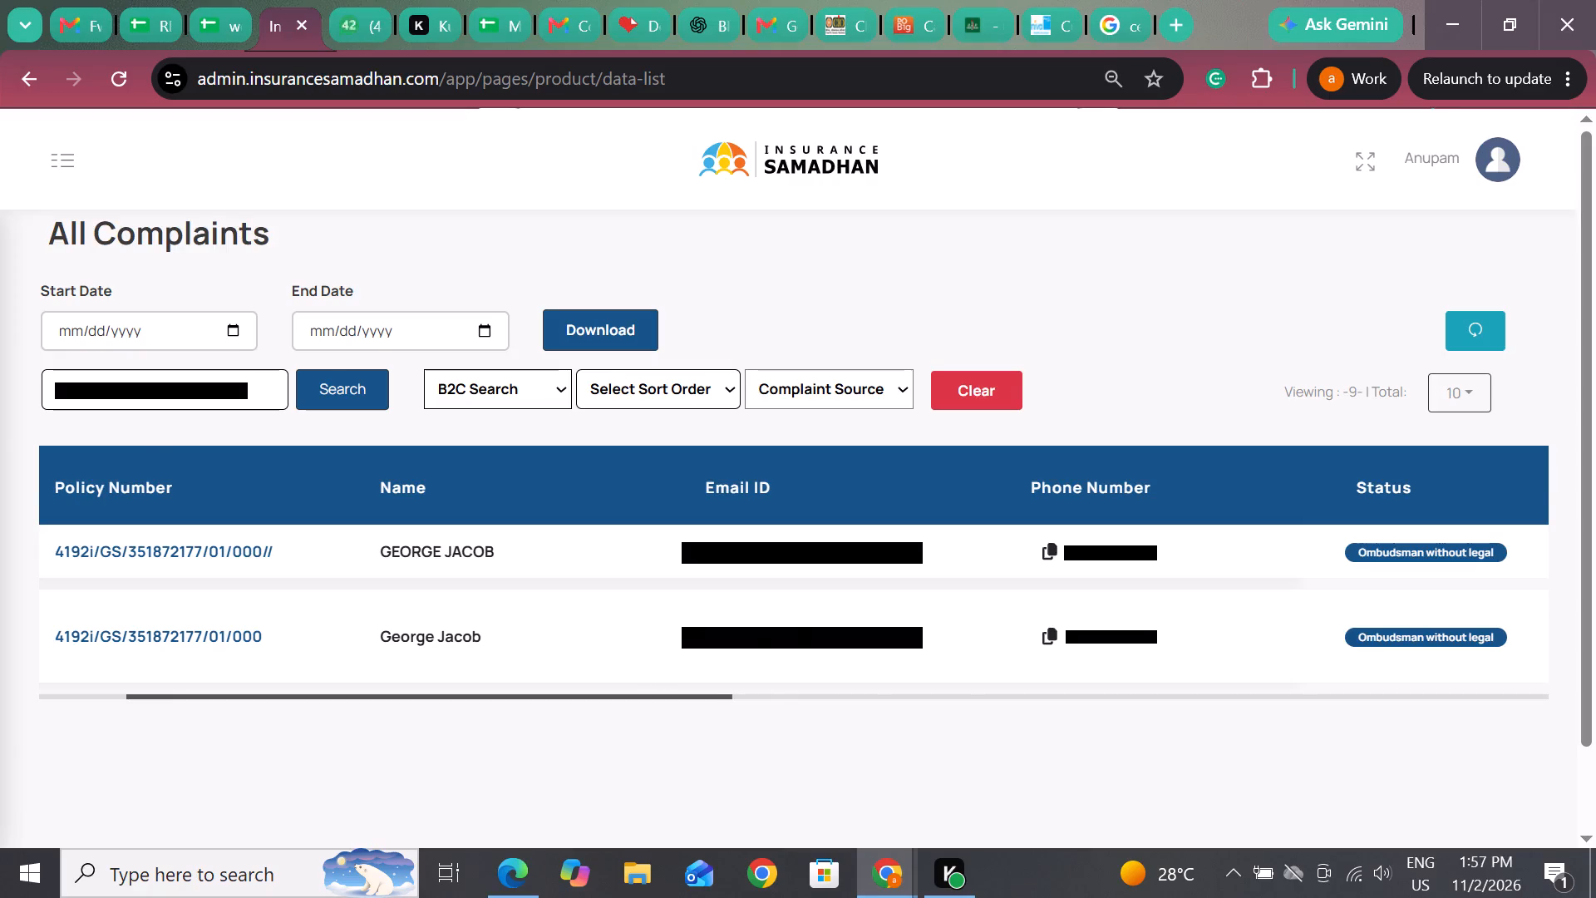
drag(644, 698, 551, 693)
drag(554, 696, 702, 698)
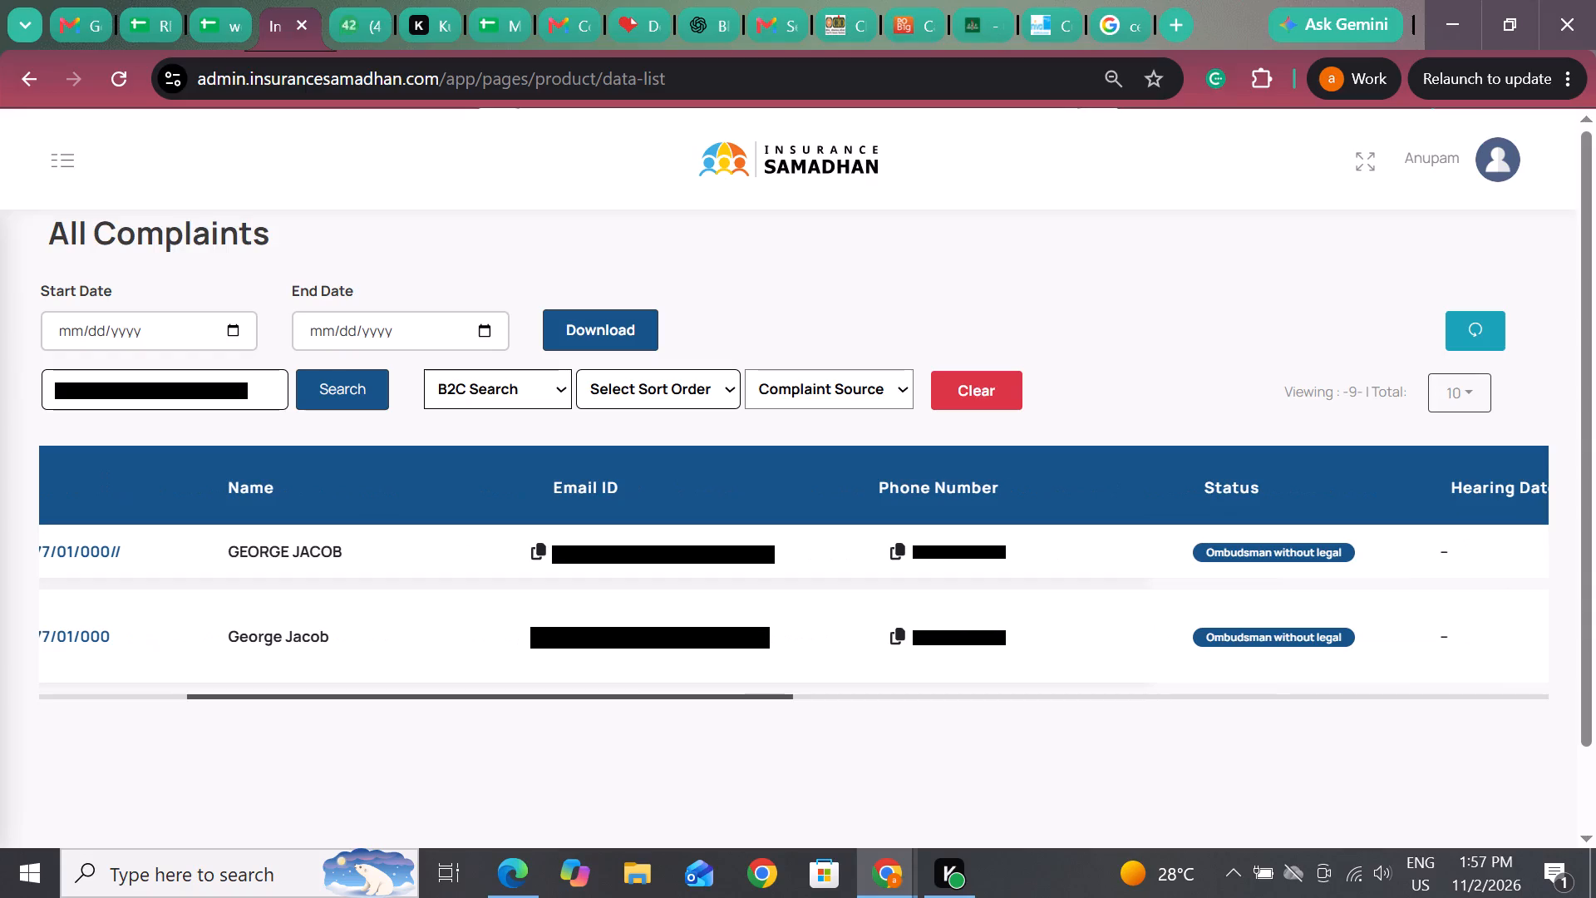
scroll(737, 555, down, 3)
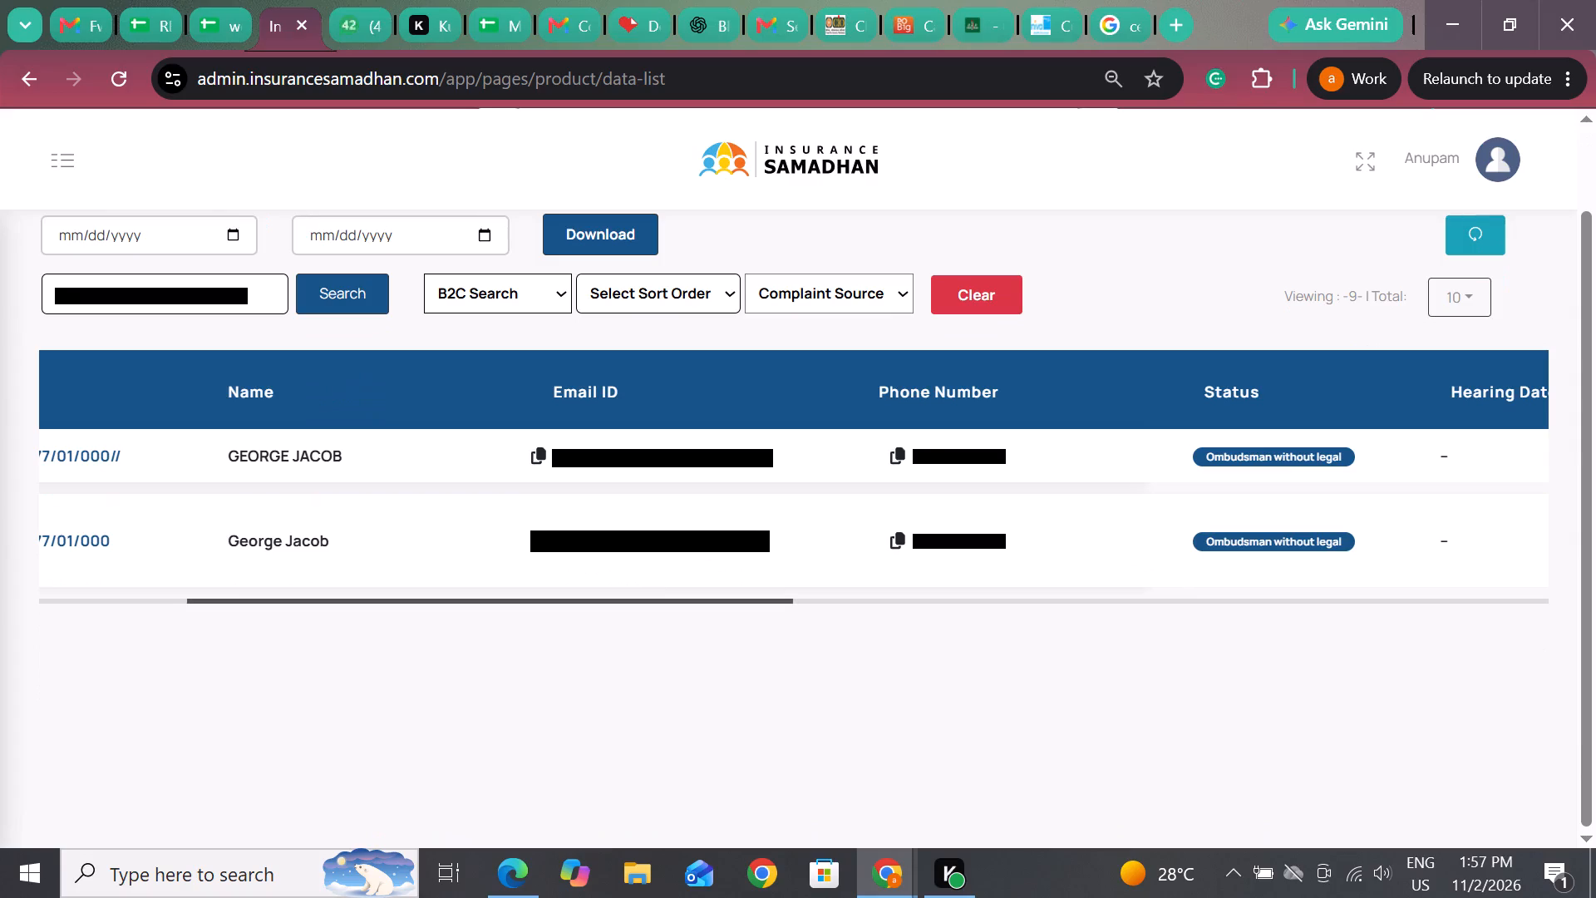
drag(589, 603, 528, 599)
click(528, 599)
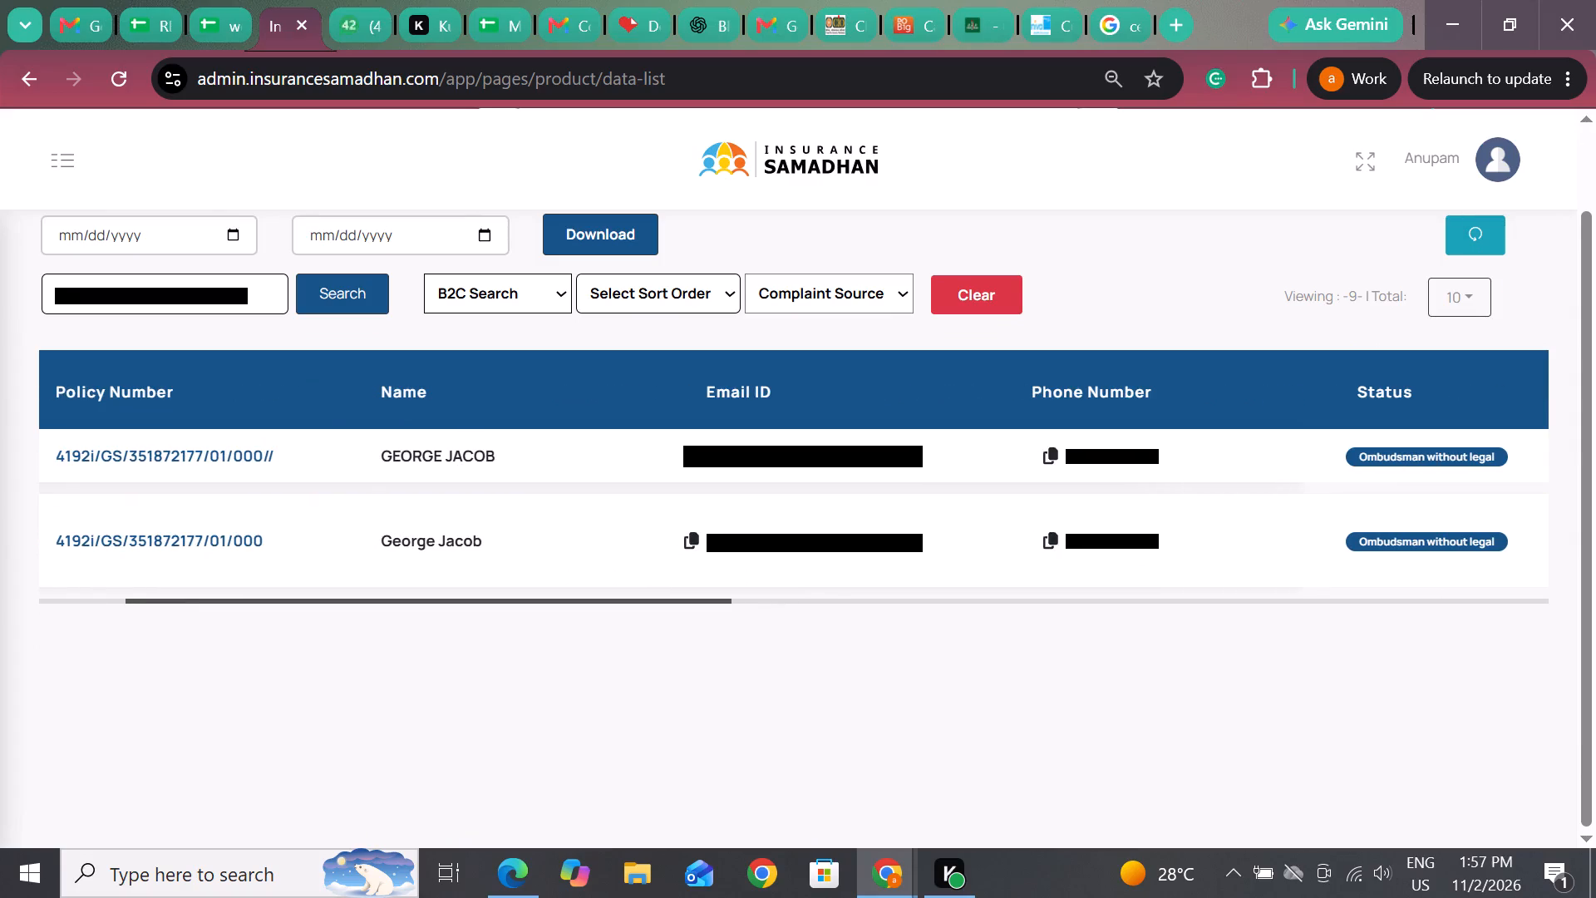
drag(534, 603, 375, 593)
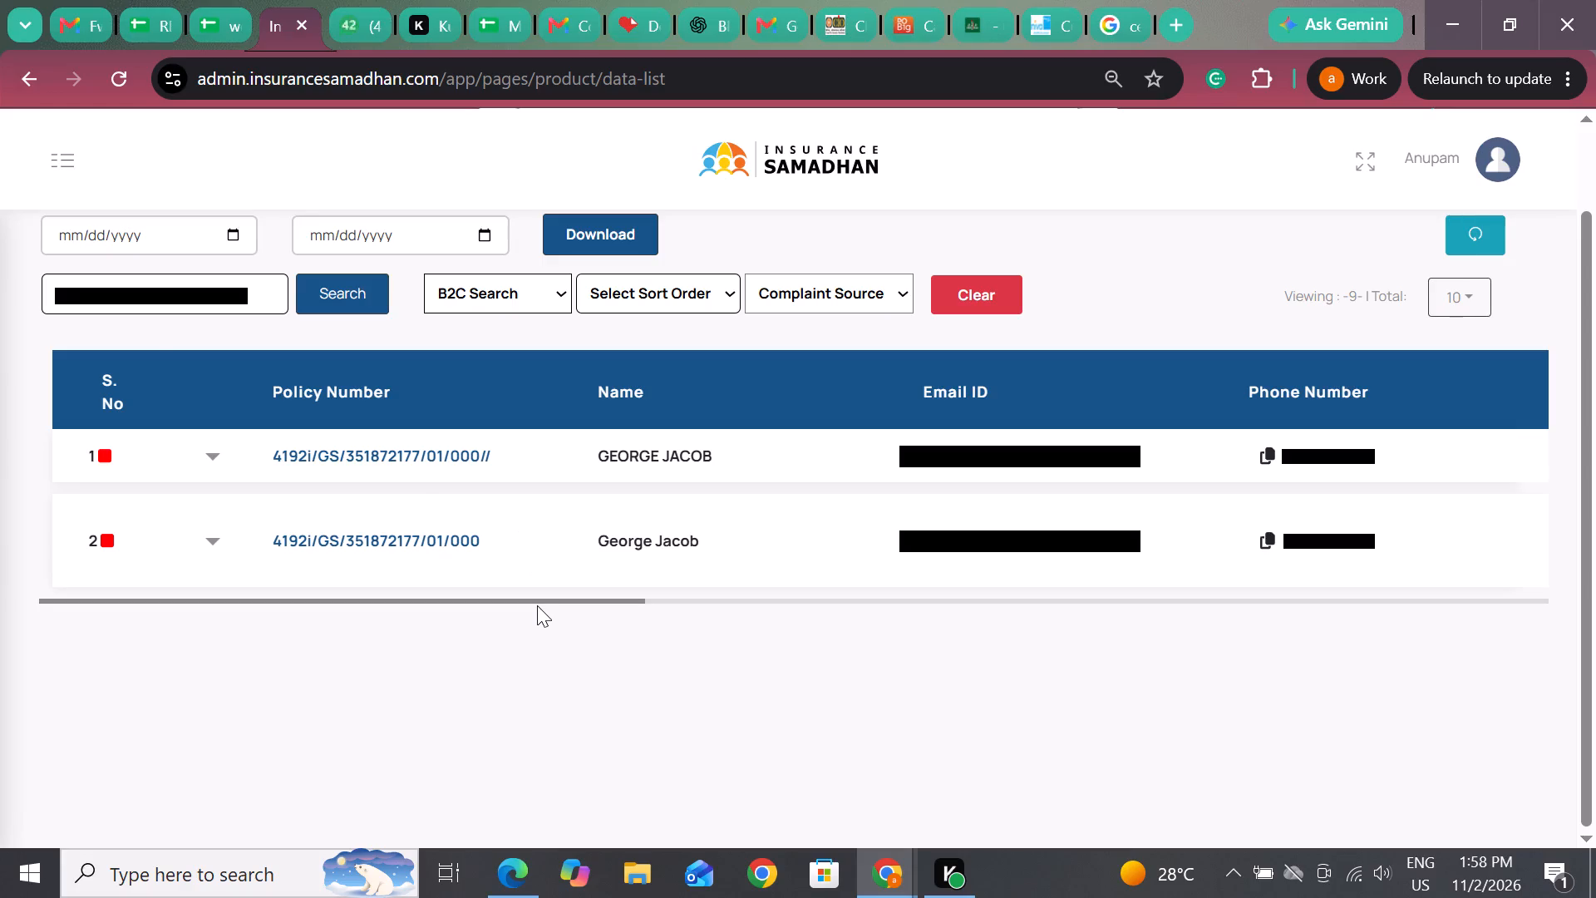
drag(537, 601, 938, 621)
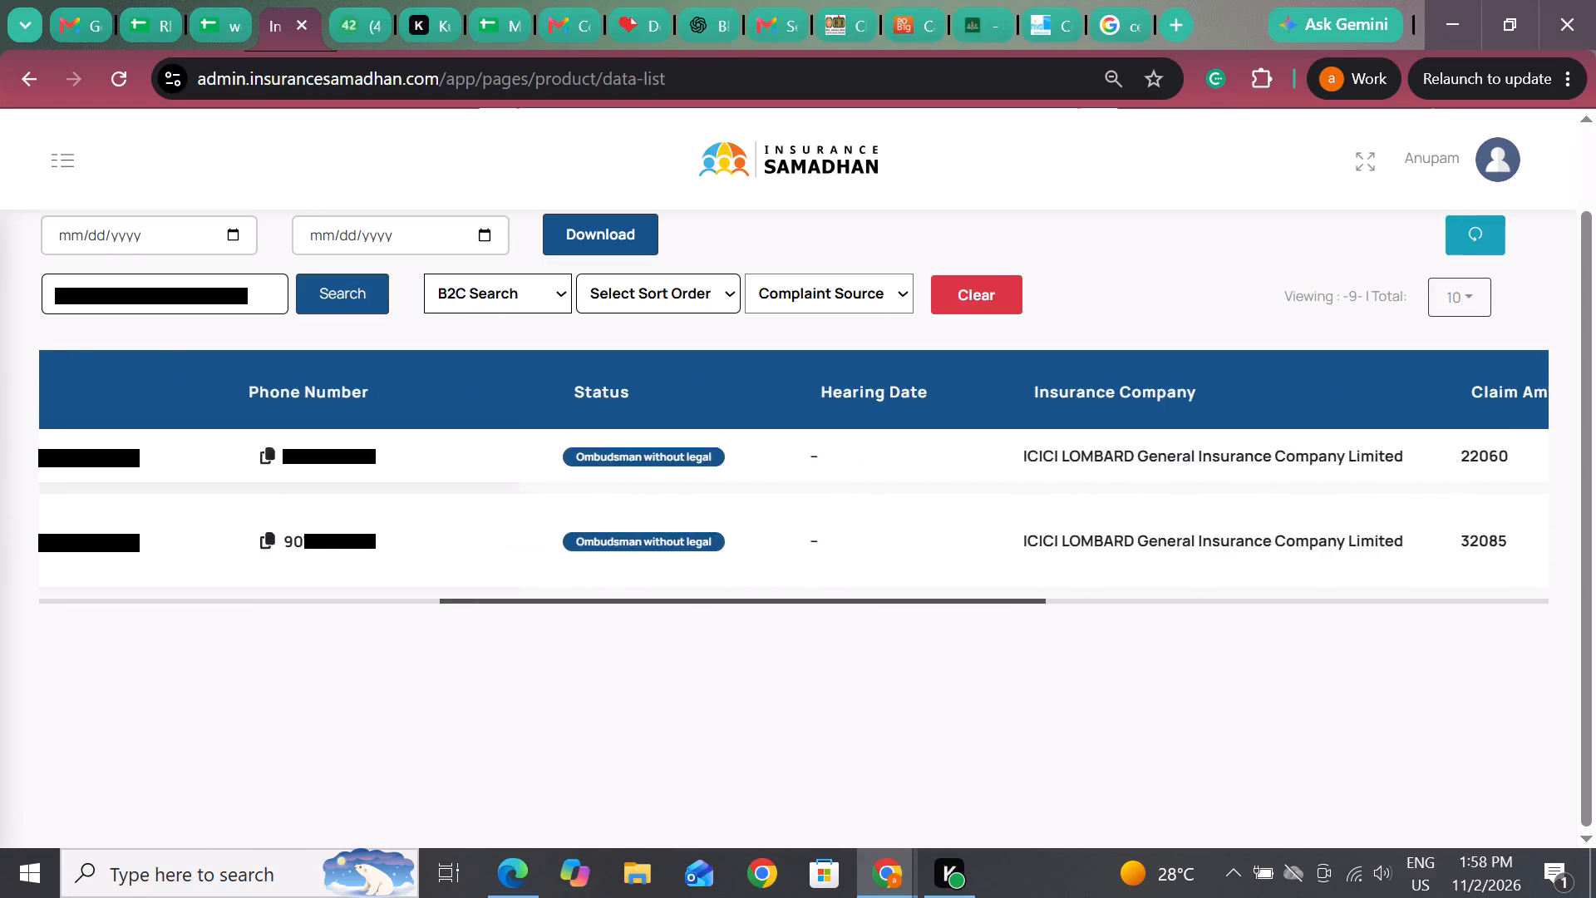
drag(938, 621, 732, 624)
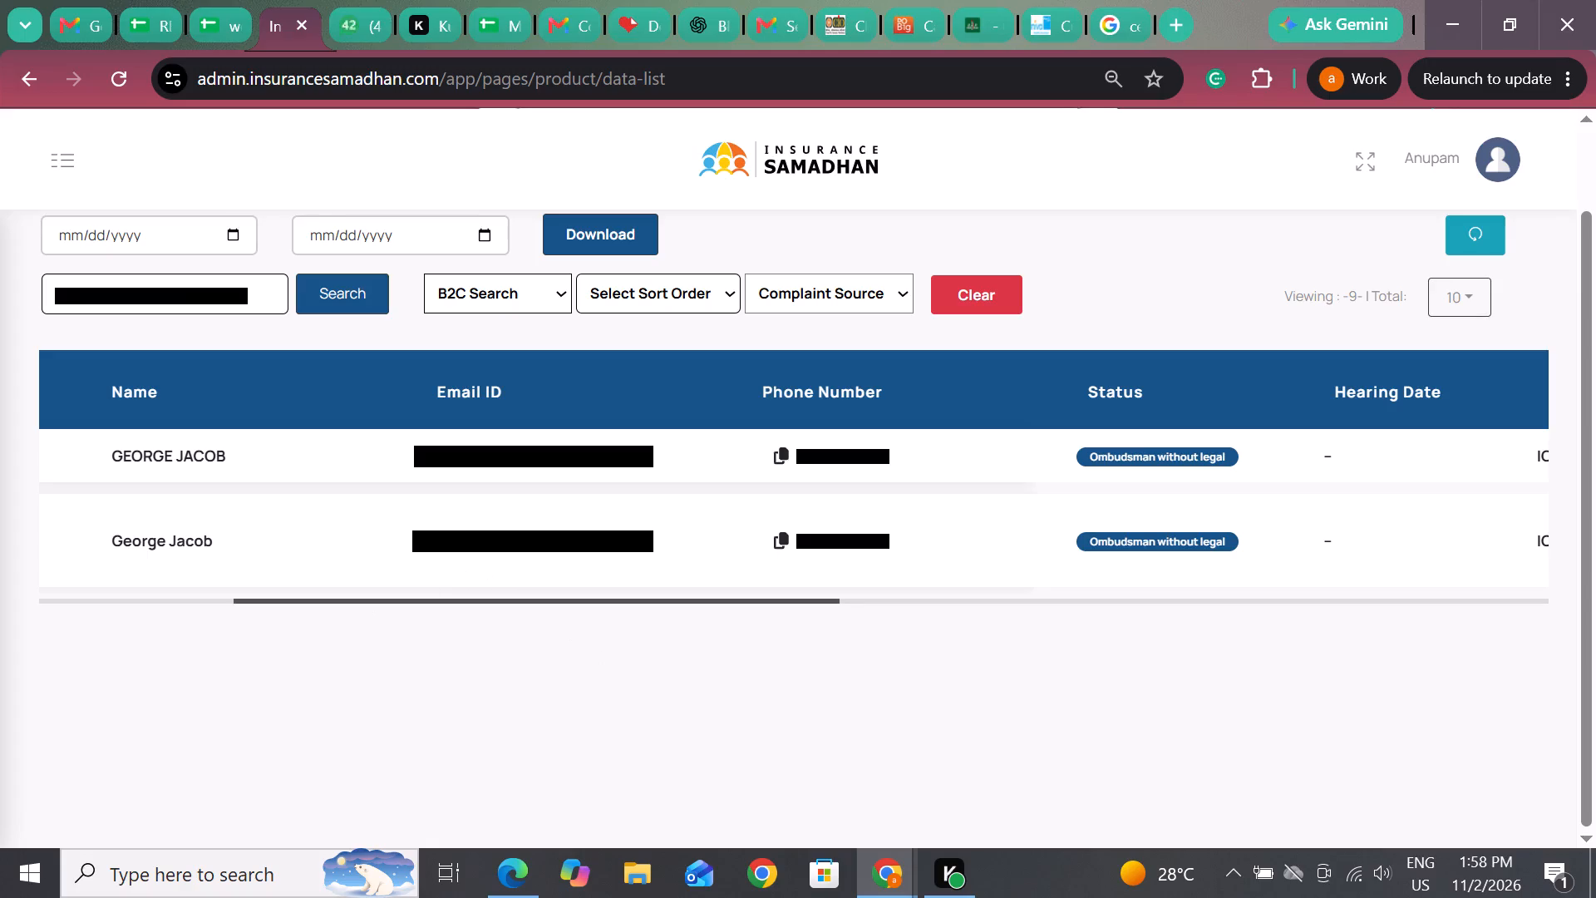
click(224, 602)
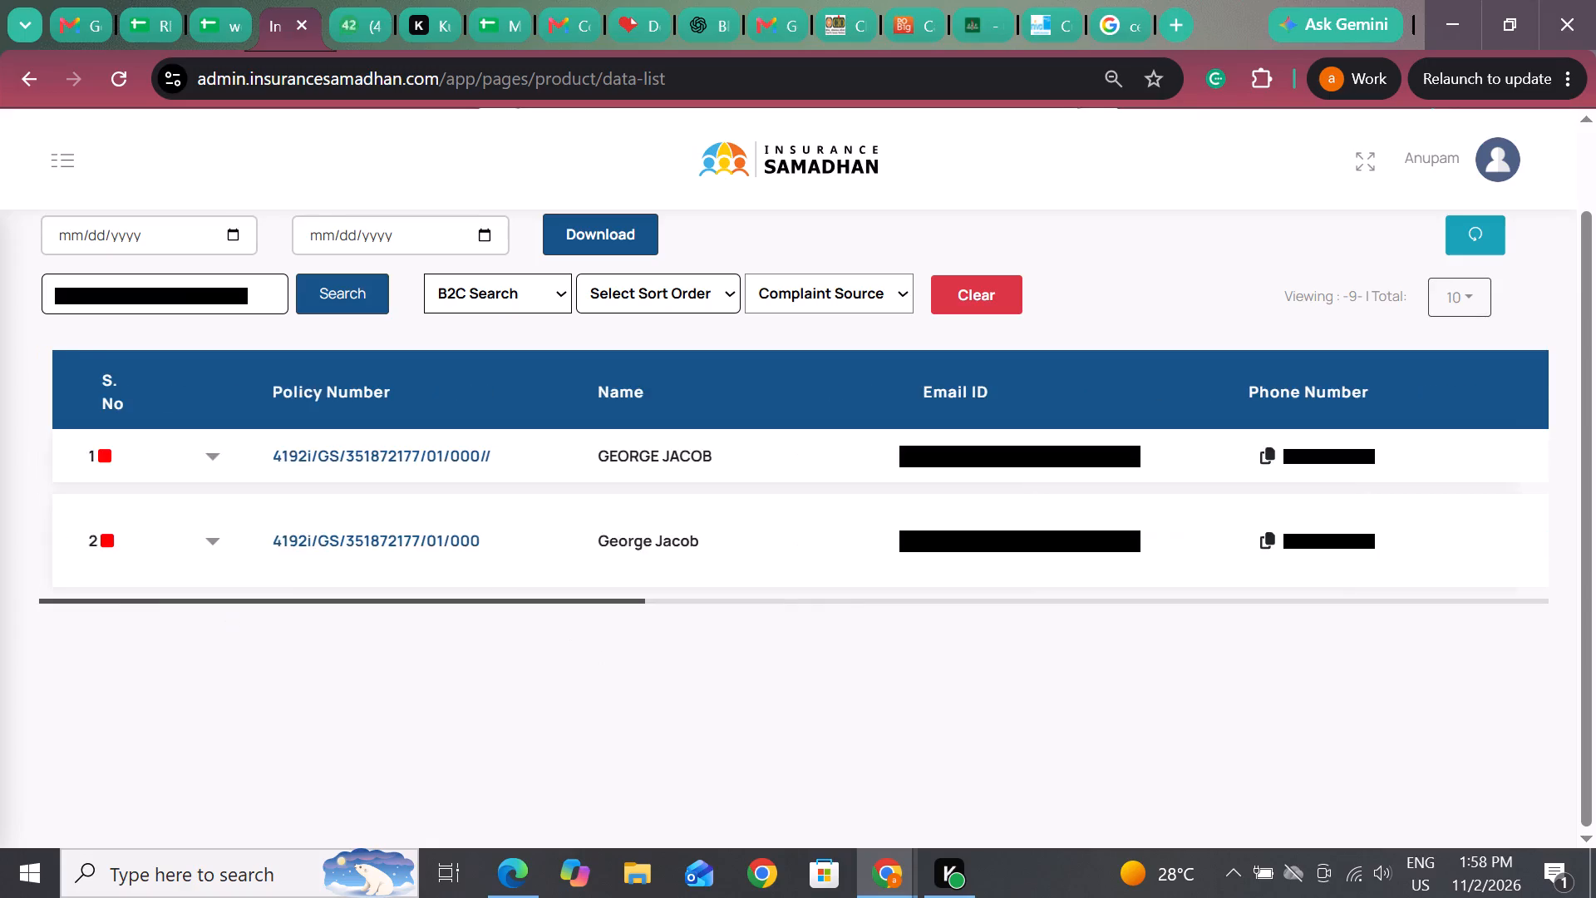
drag(224, 602, 458, 609)
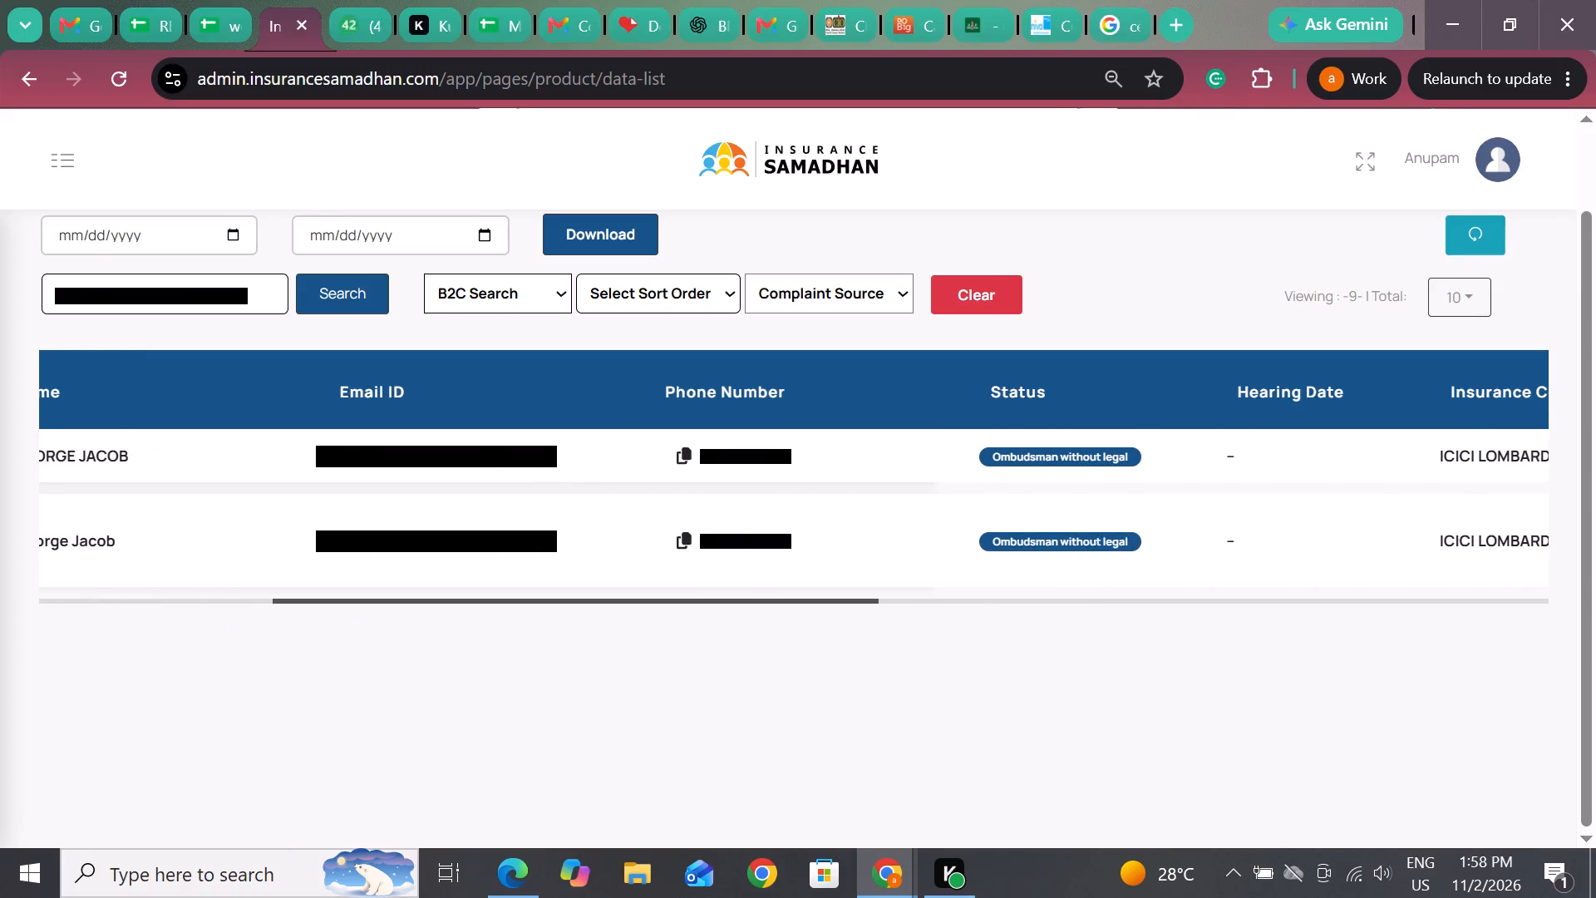
click(273, 600)
click(275, 603)
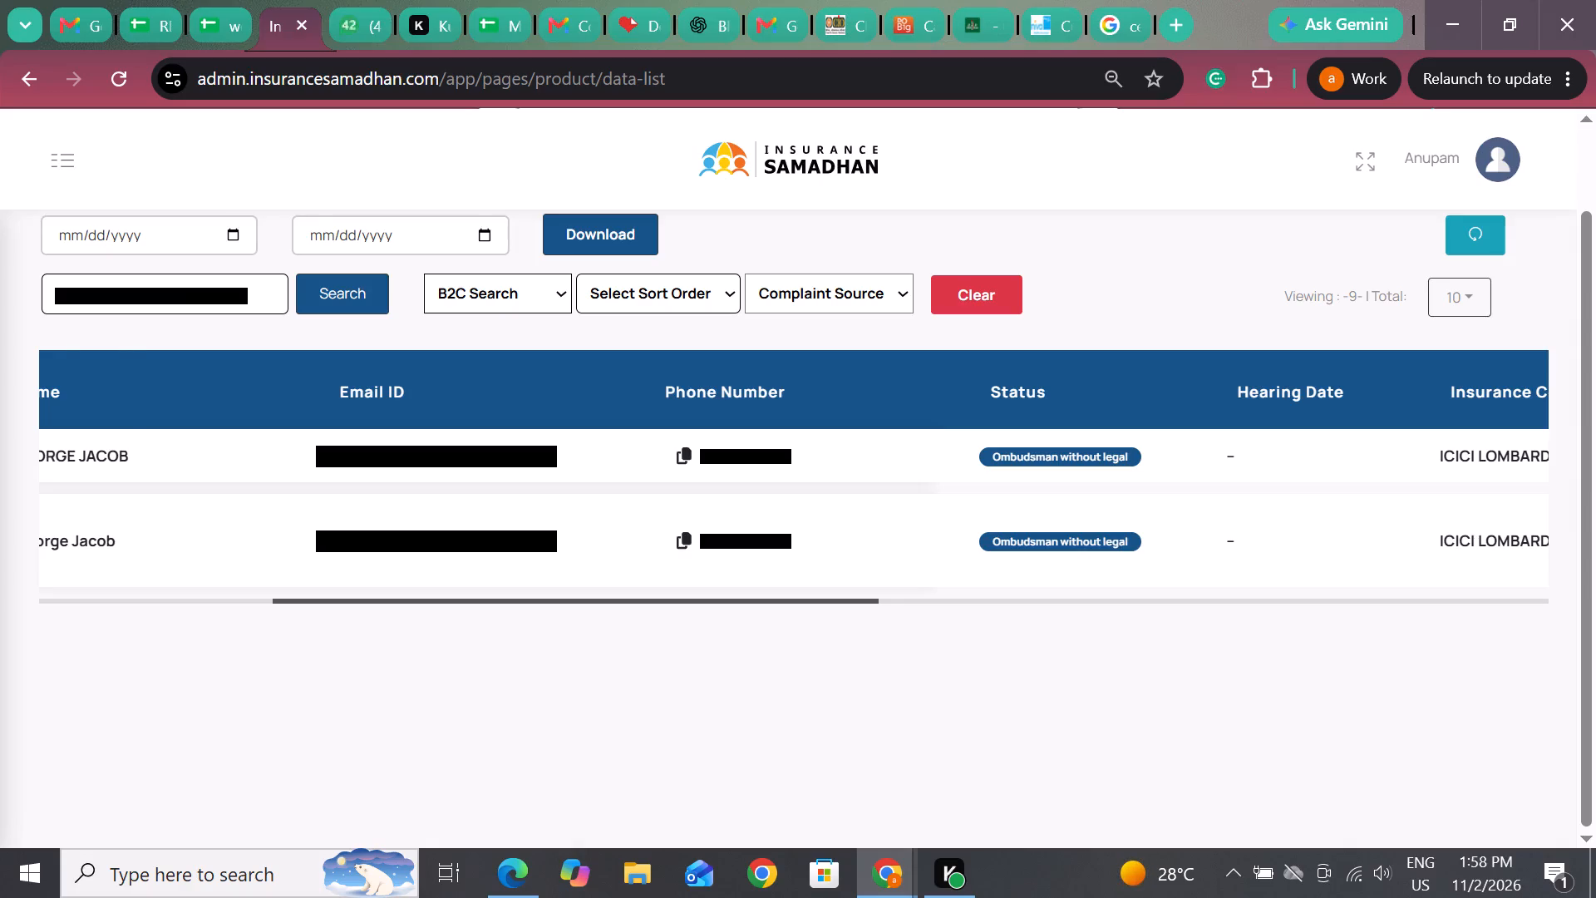
click(268, 602)
drag(277, 604, 383, 610)
click(386, 608)
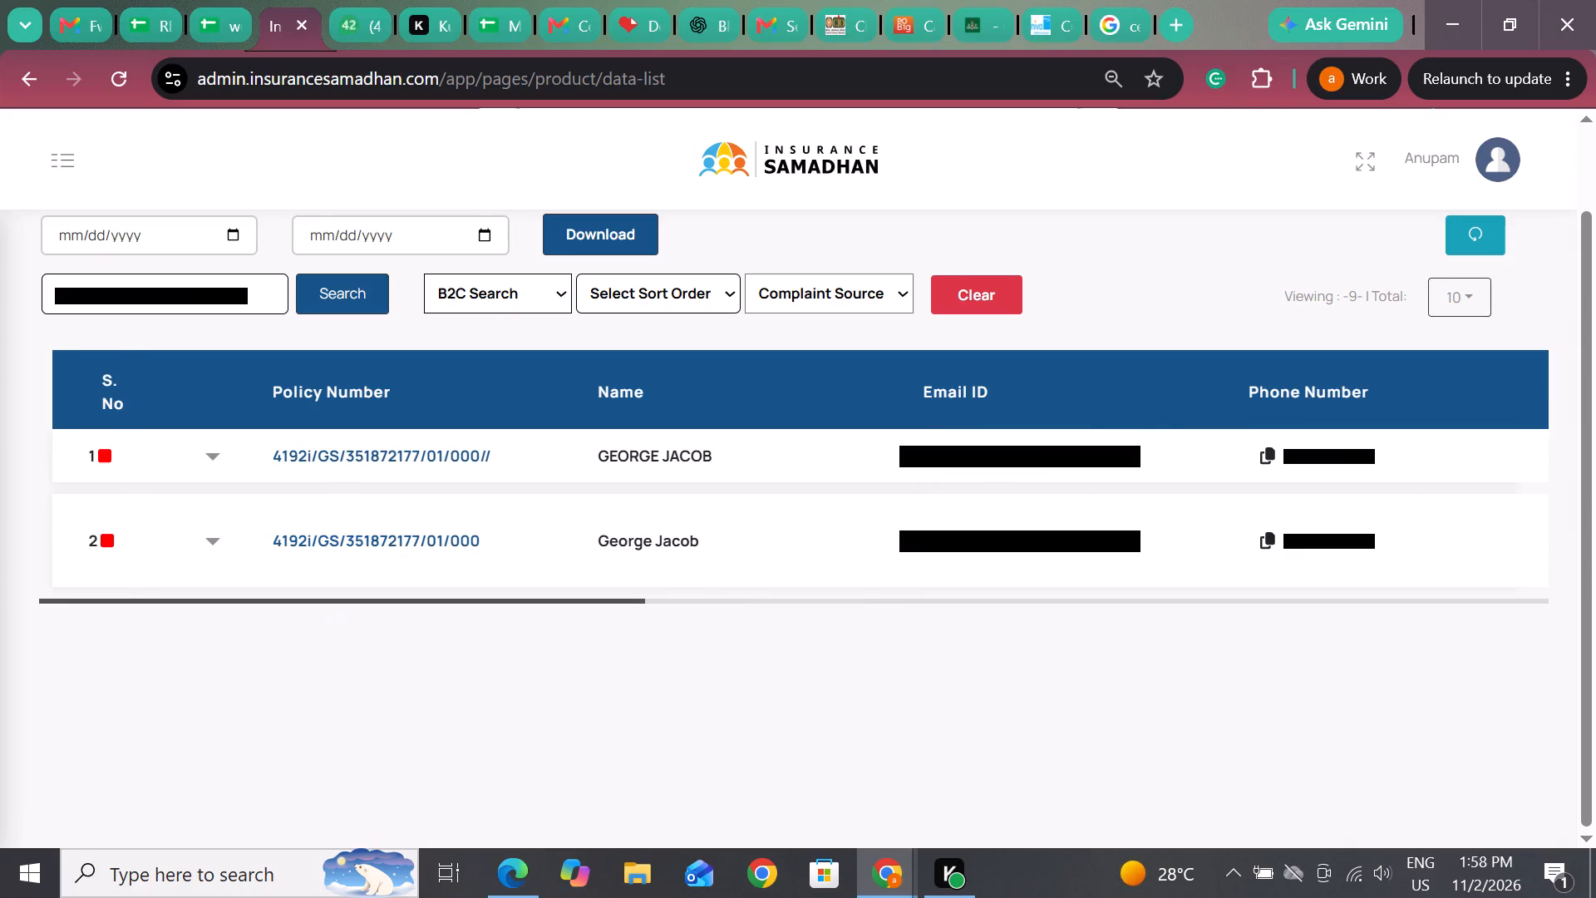
drag(381, 603, 586, 599)
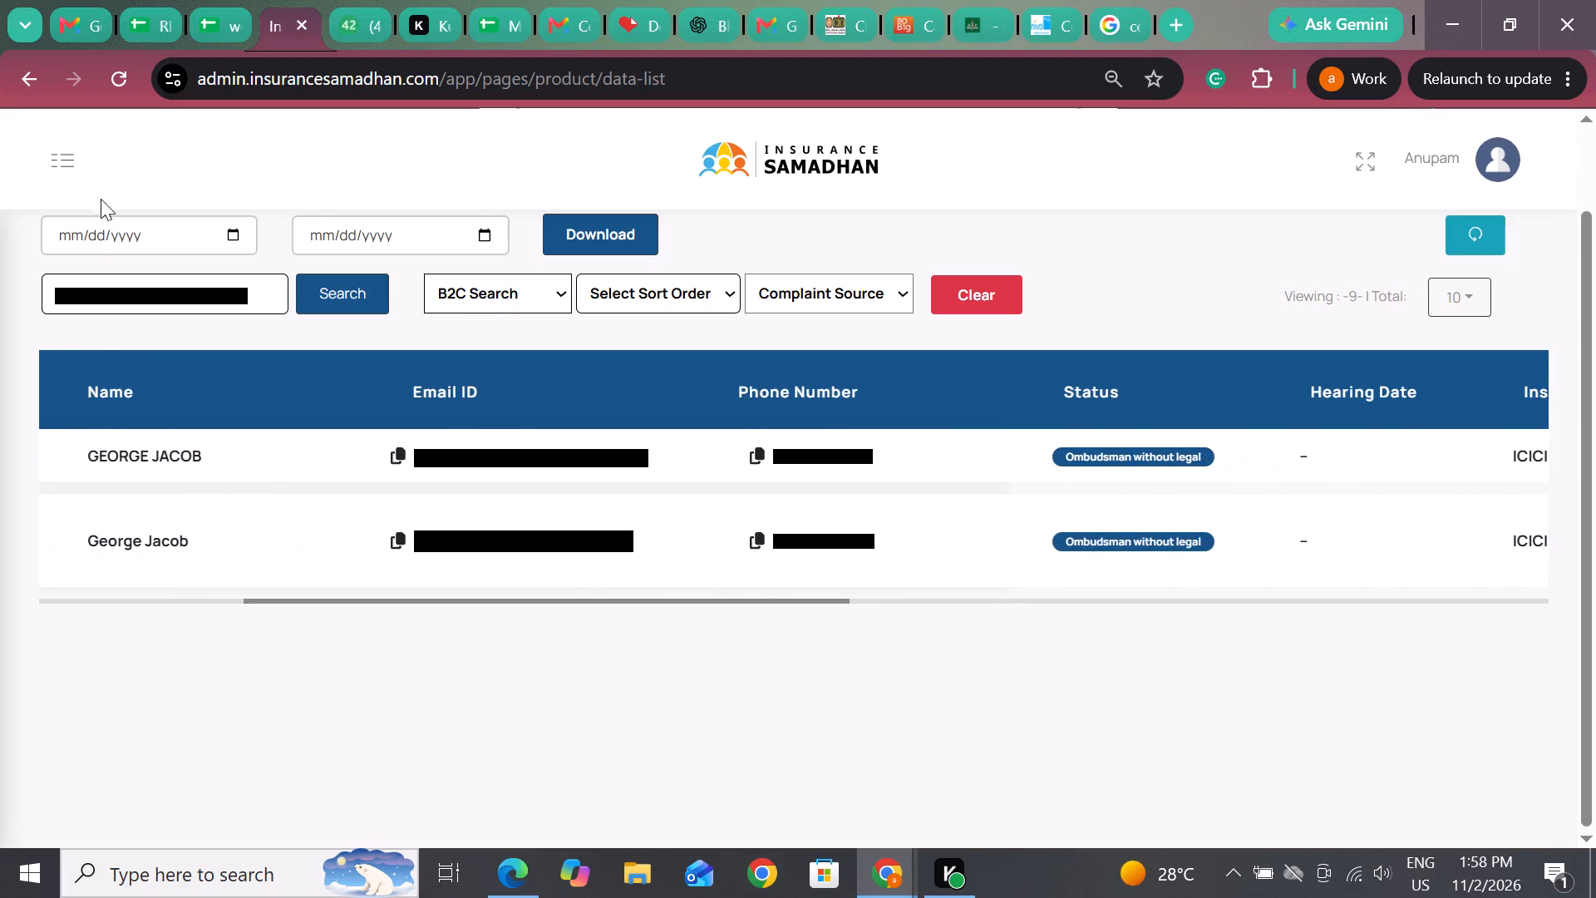
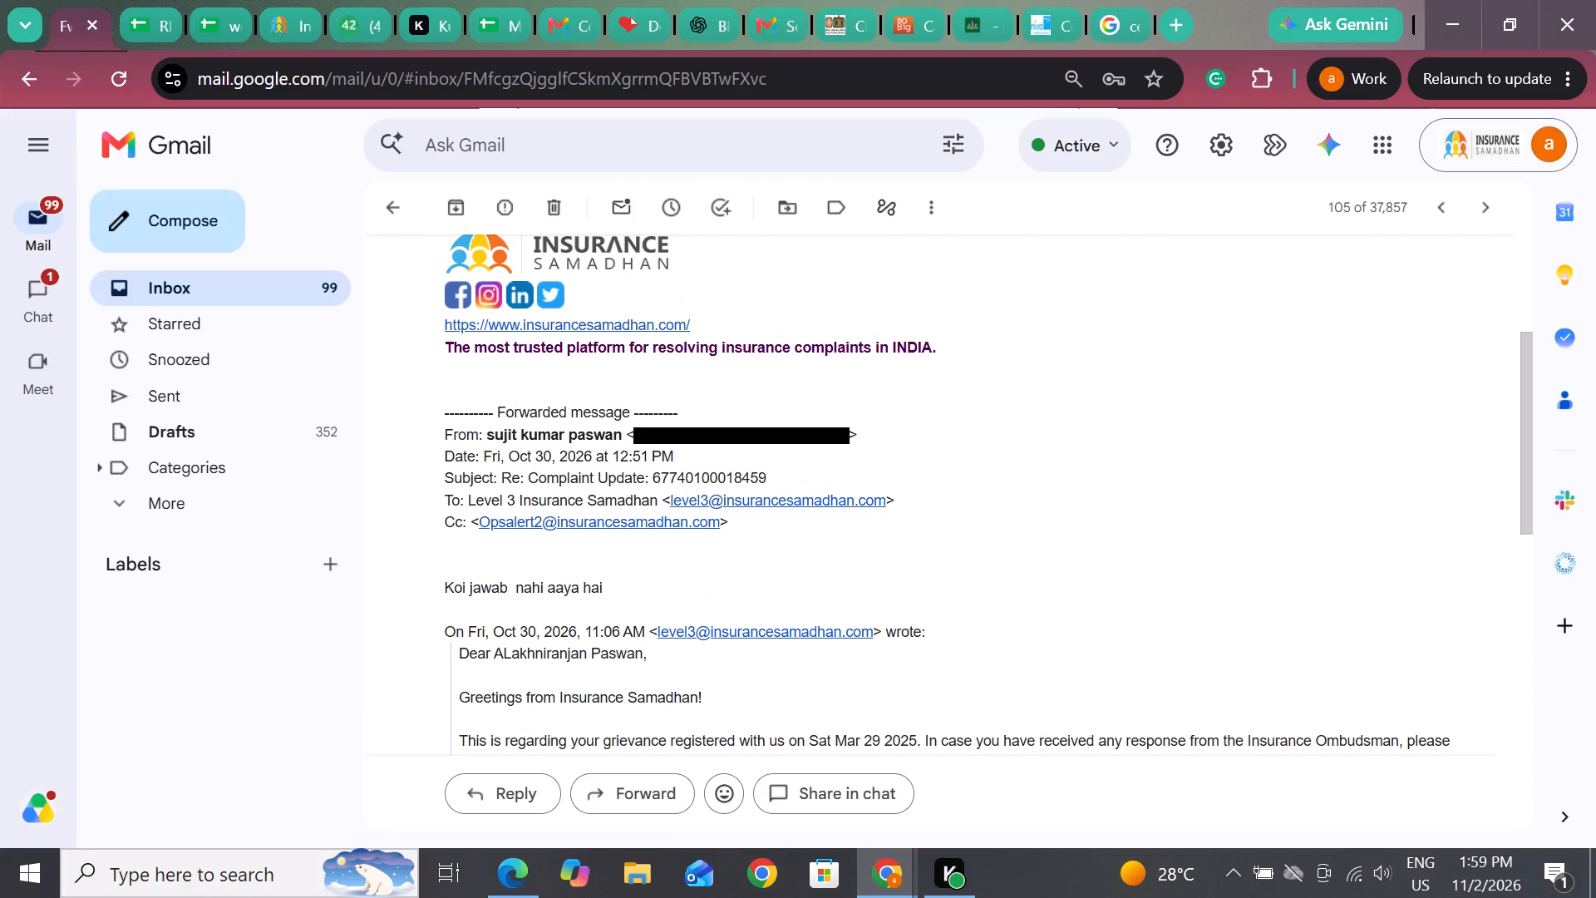
drag(653, 476, 704, 481)
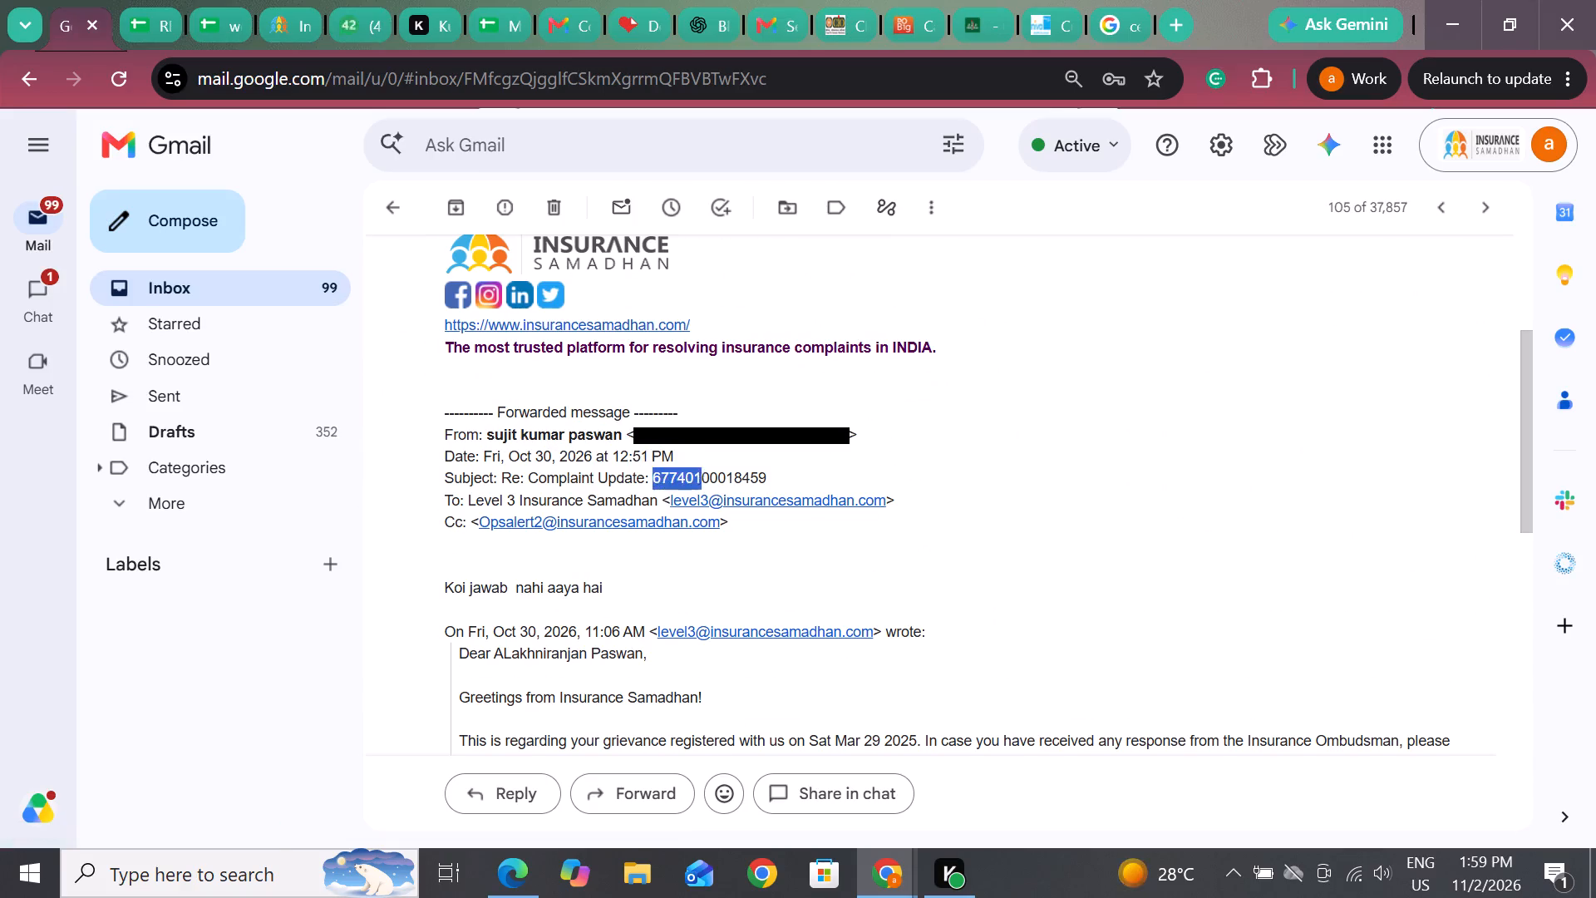
drag(704, 481, 827, 482)
key(ctrl+c)
key(ctrl+c)
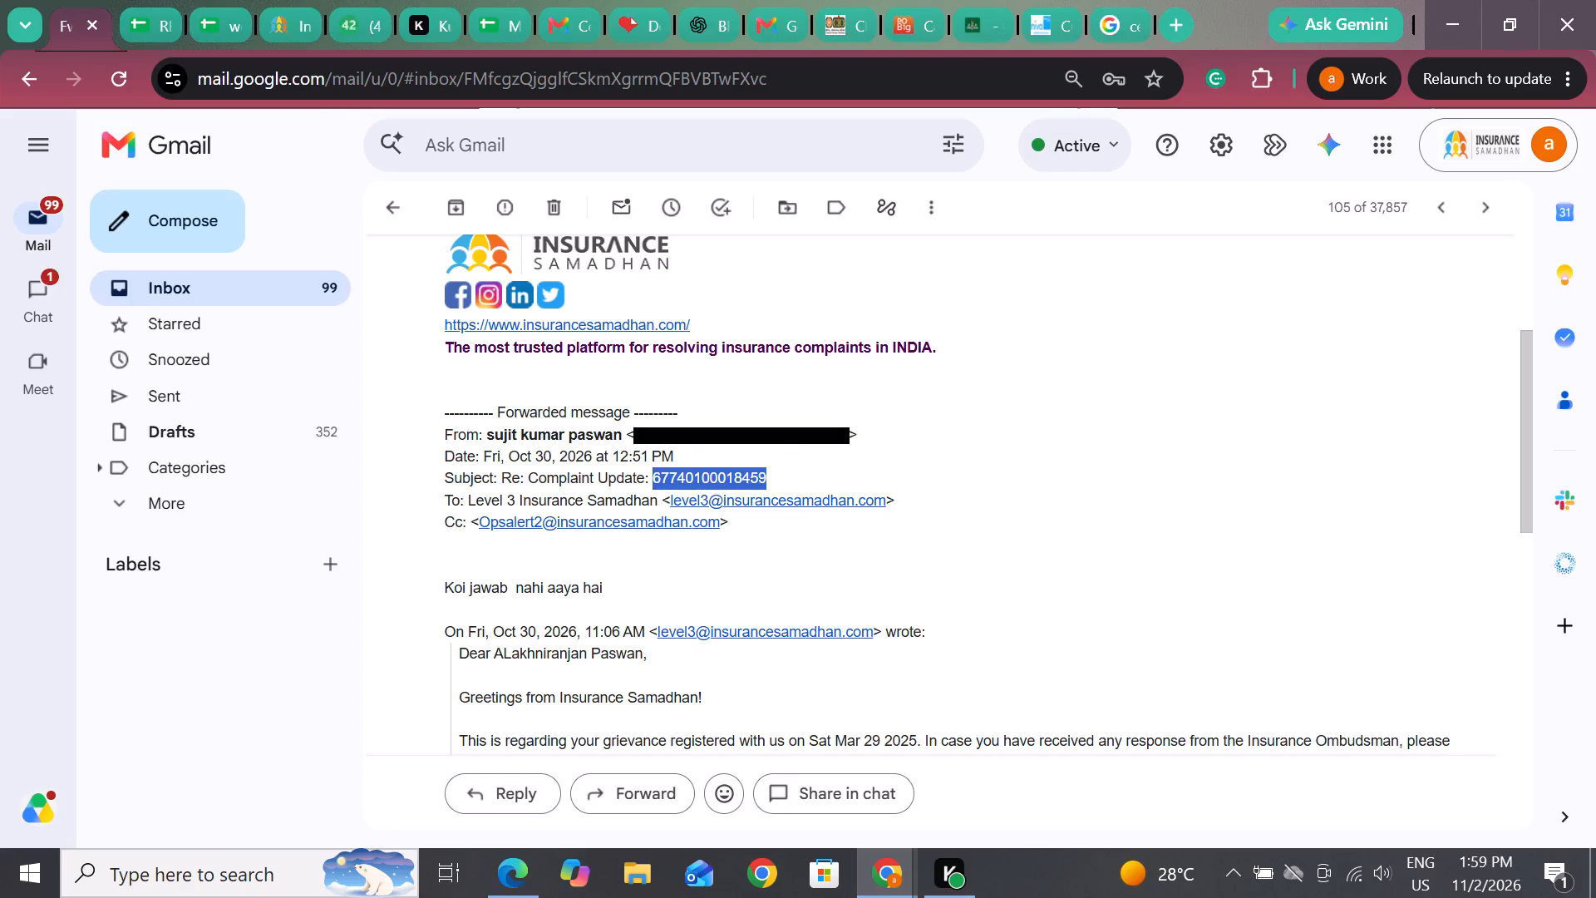
key(ctrl+c)
key(ctrl+c)
key(ctrl+c)
key(ctrl+c)
ctrl+click(277, 18)
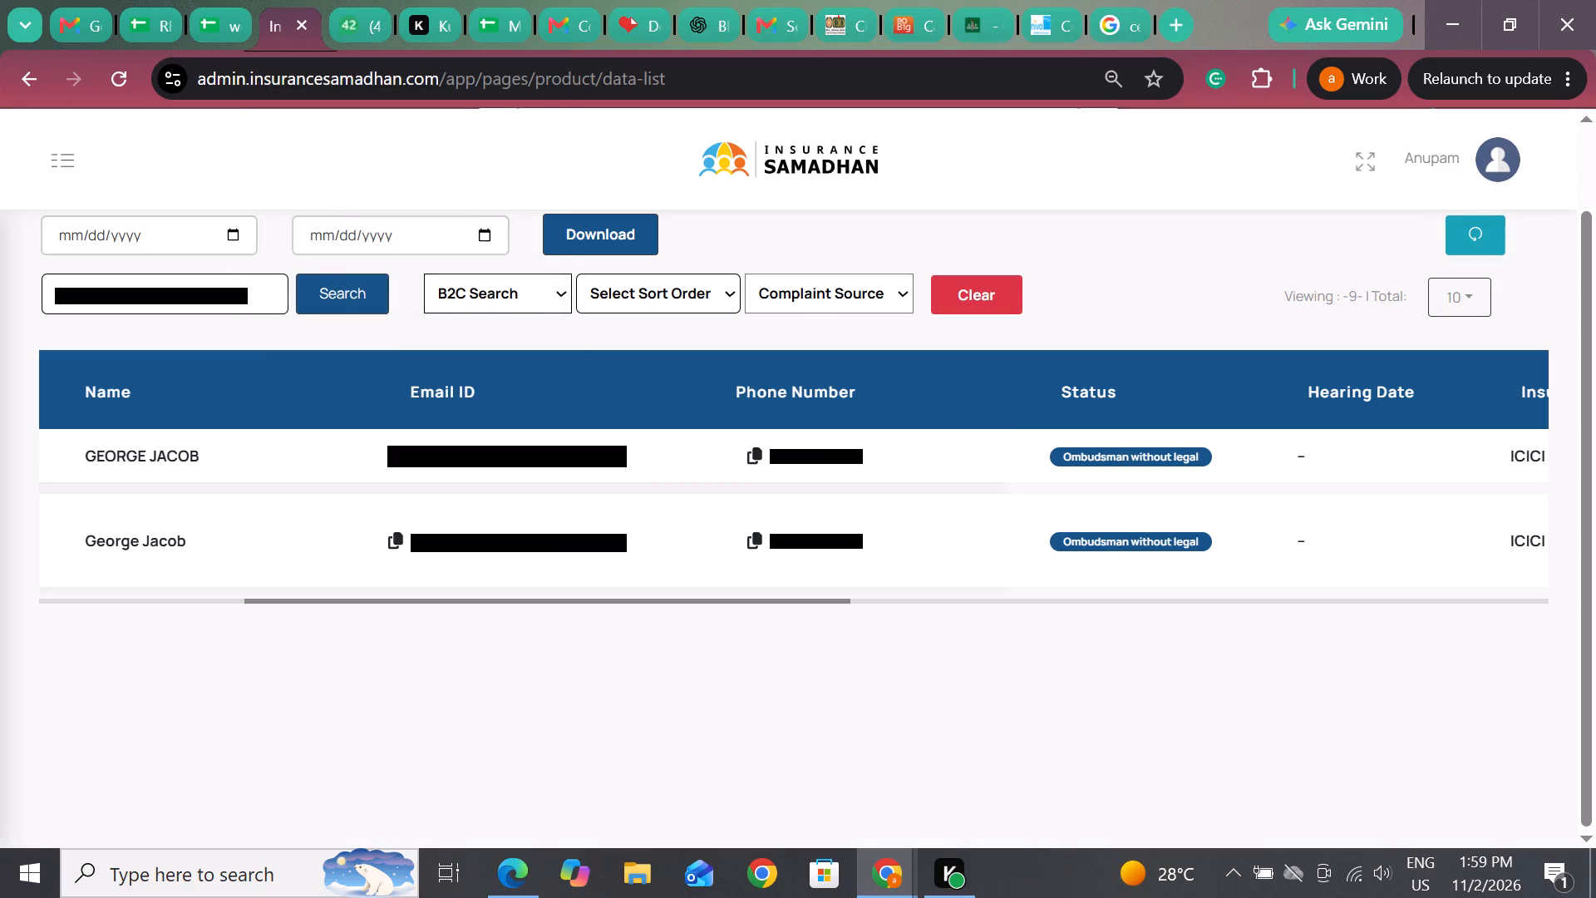
triple_click(221, 301)
ctrl+click(221, 301)
key(ctrl+v)
click(324, 298)
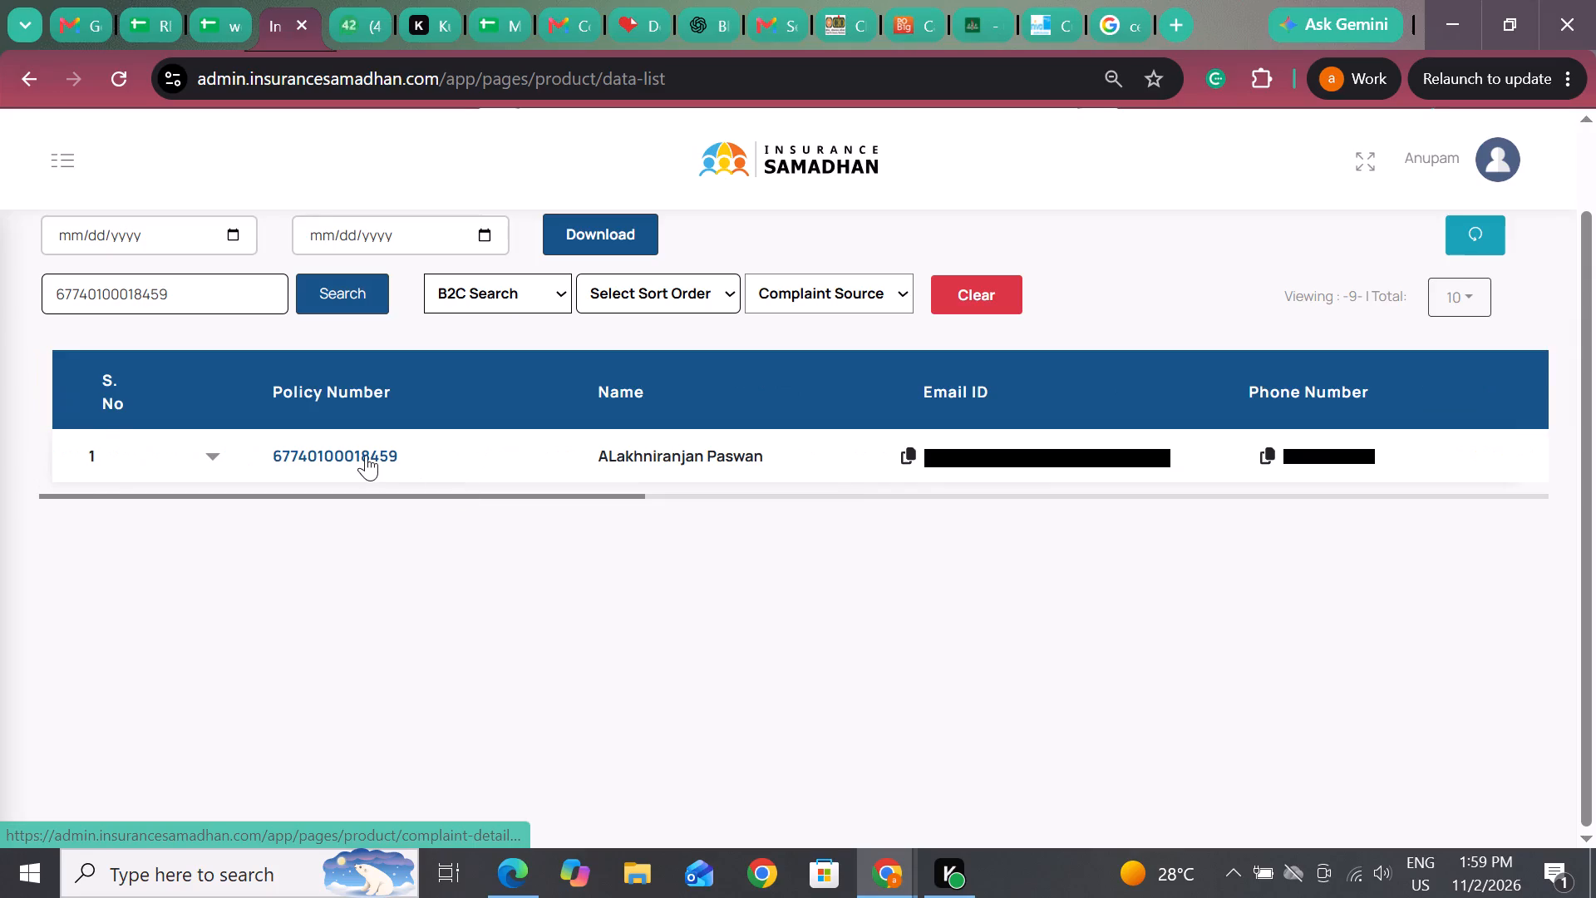
Open the complaint matching the searched policy number and look through its Complaint Details form.
click(366, 455)
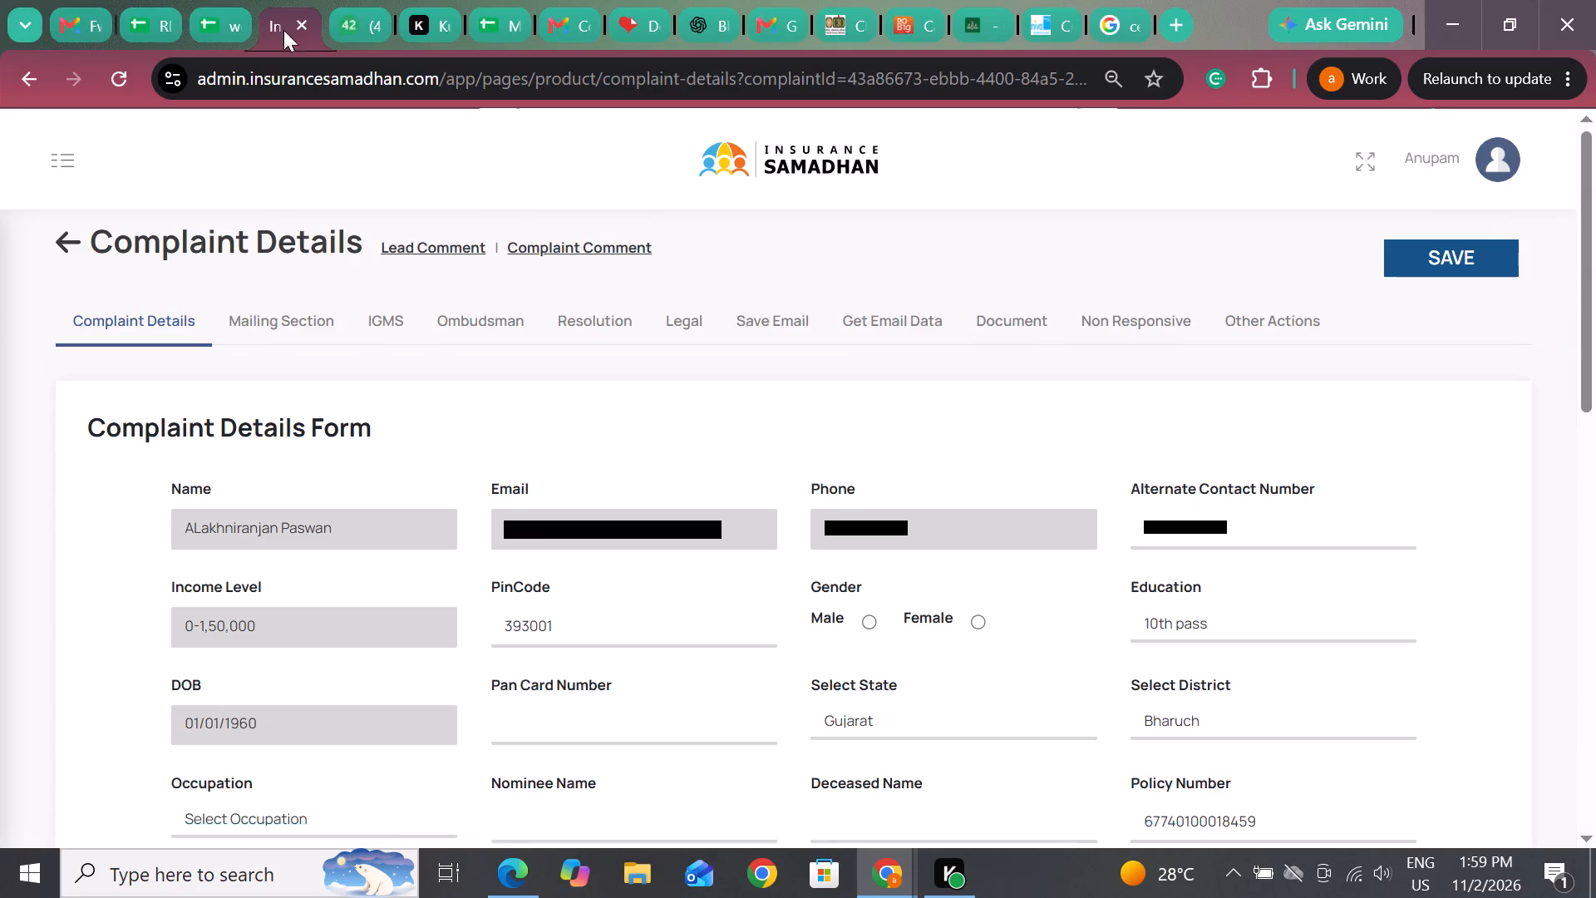
scroll(406, 387, down, 4)
scroll(588, 481, down, 6)
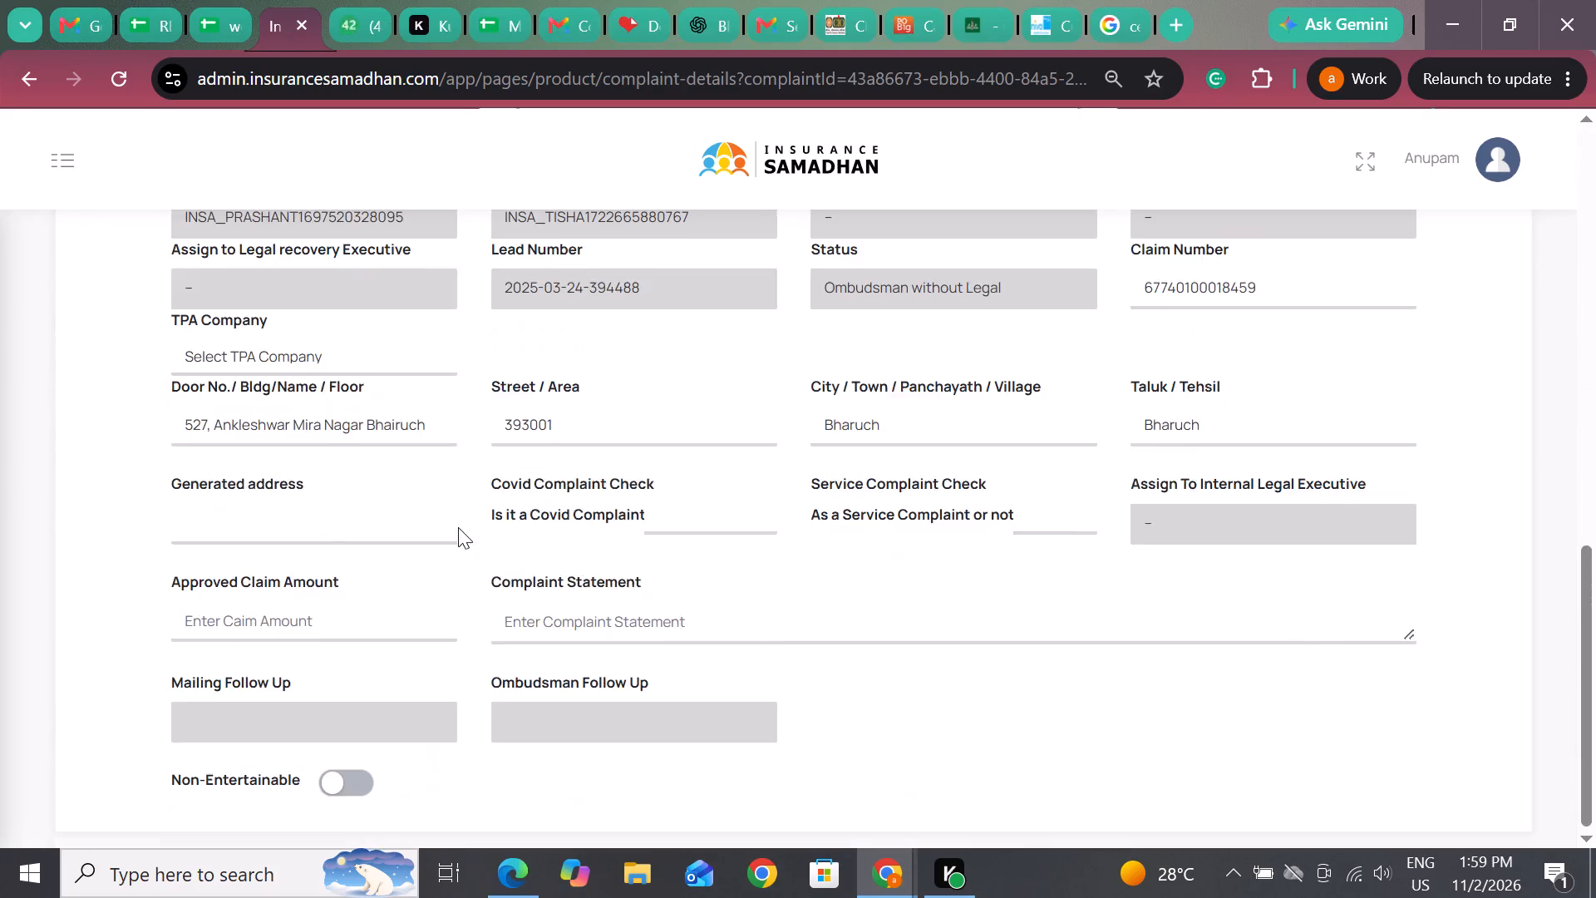
scroll(457, 532, up, 14)
Open the complaint's Ombudsman section to check its submission and Form 6A data, accepting the browser's offer to save the address.
click(447, 306)
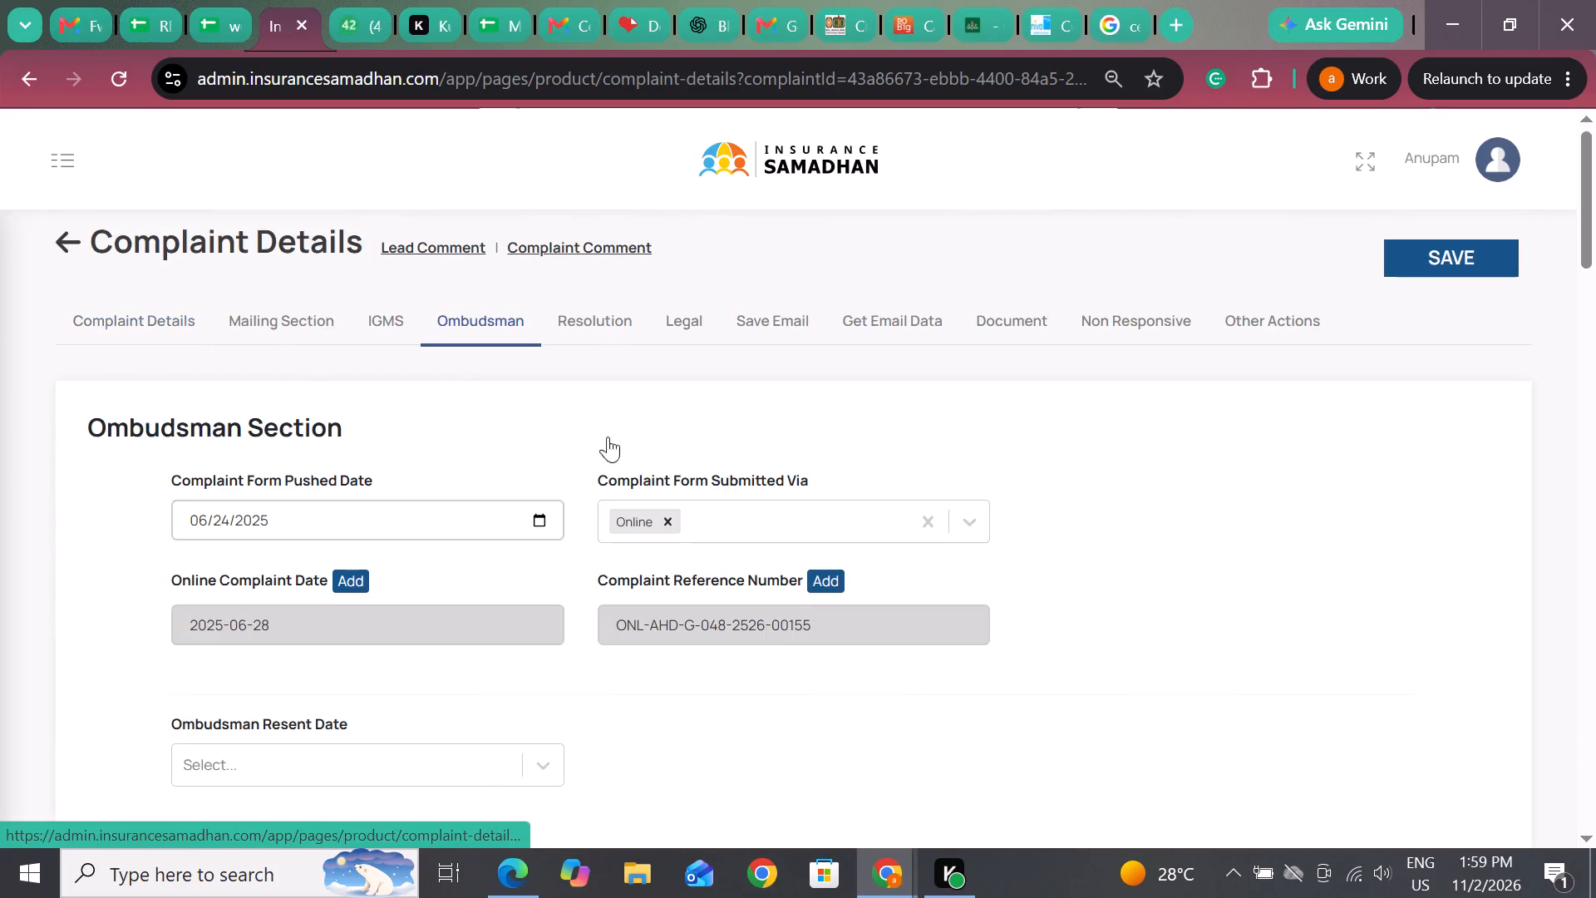
scroll(643, 449, down, 4)
click(993, 512)
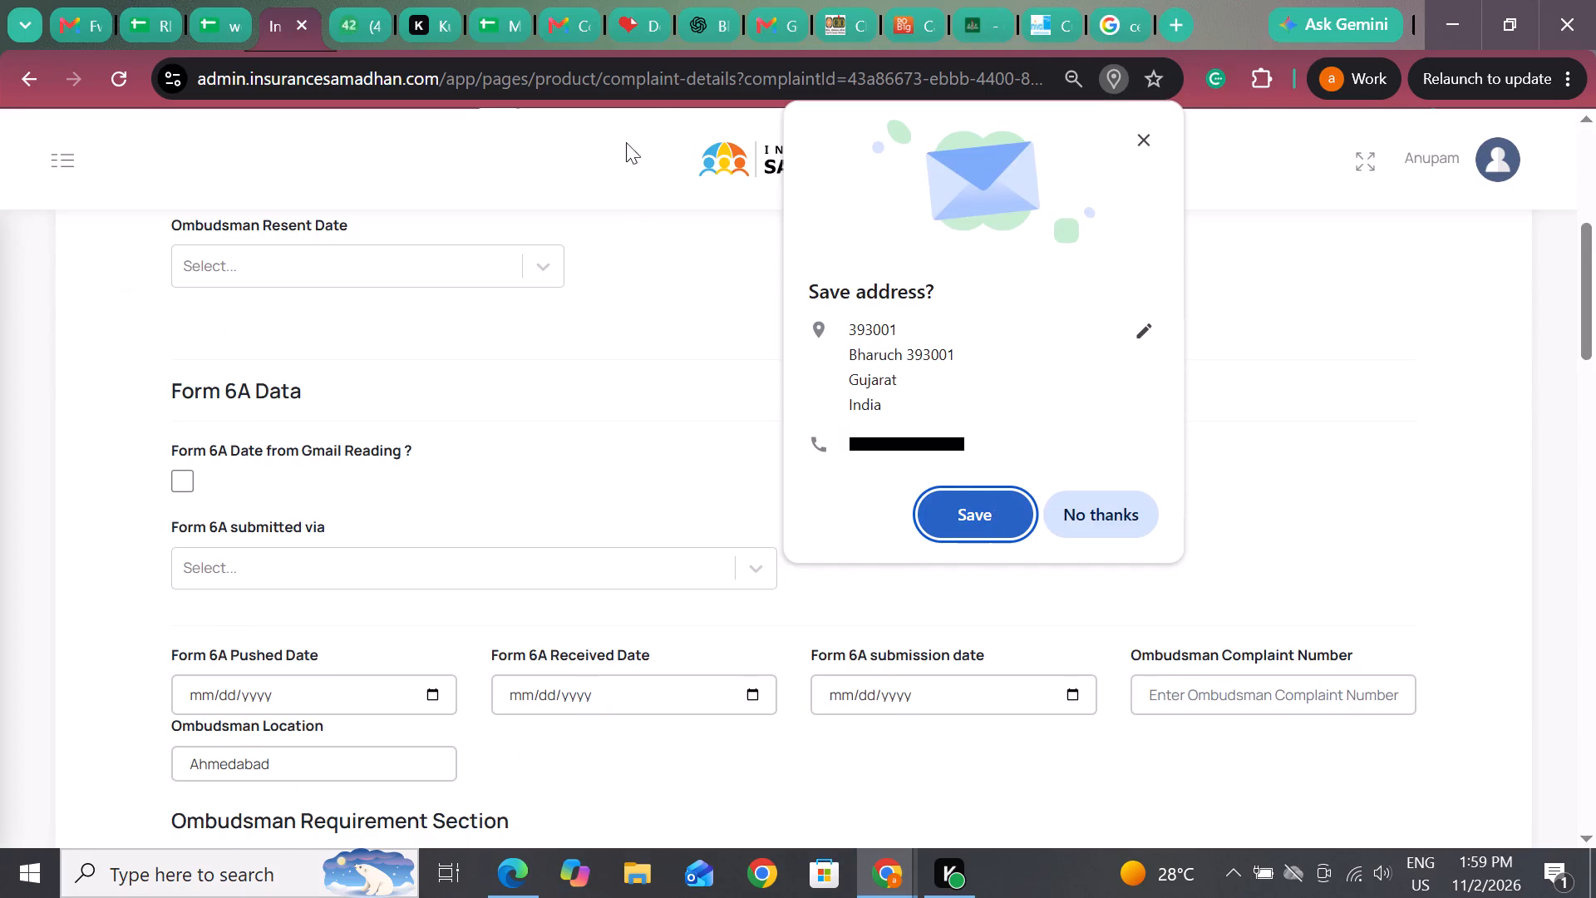
Save the address offered in the browser's prompt and dismiss it.
click(954, 530)
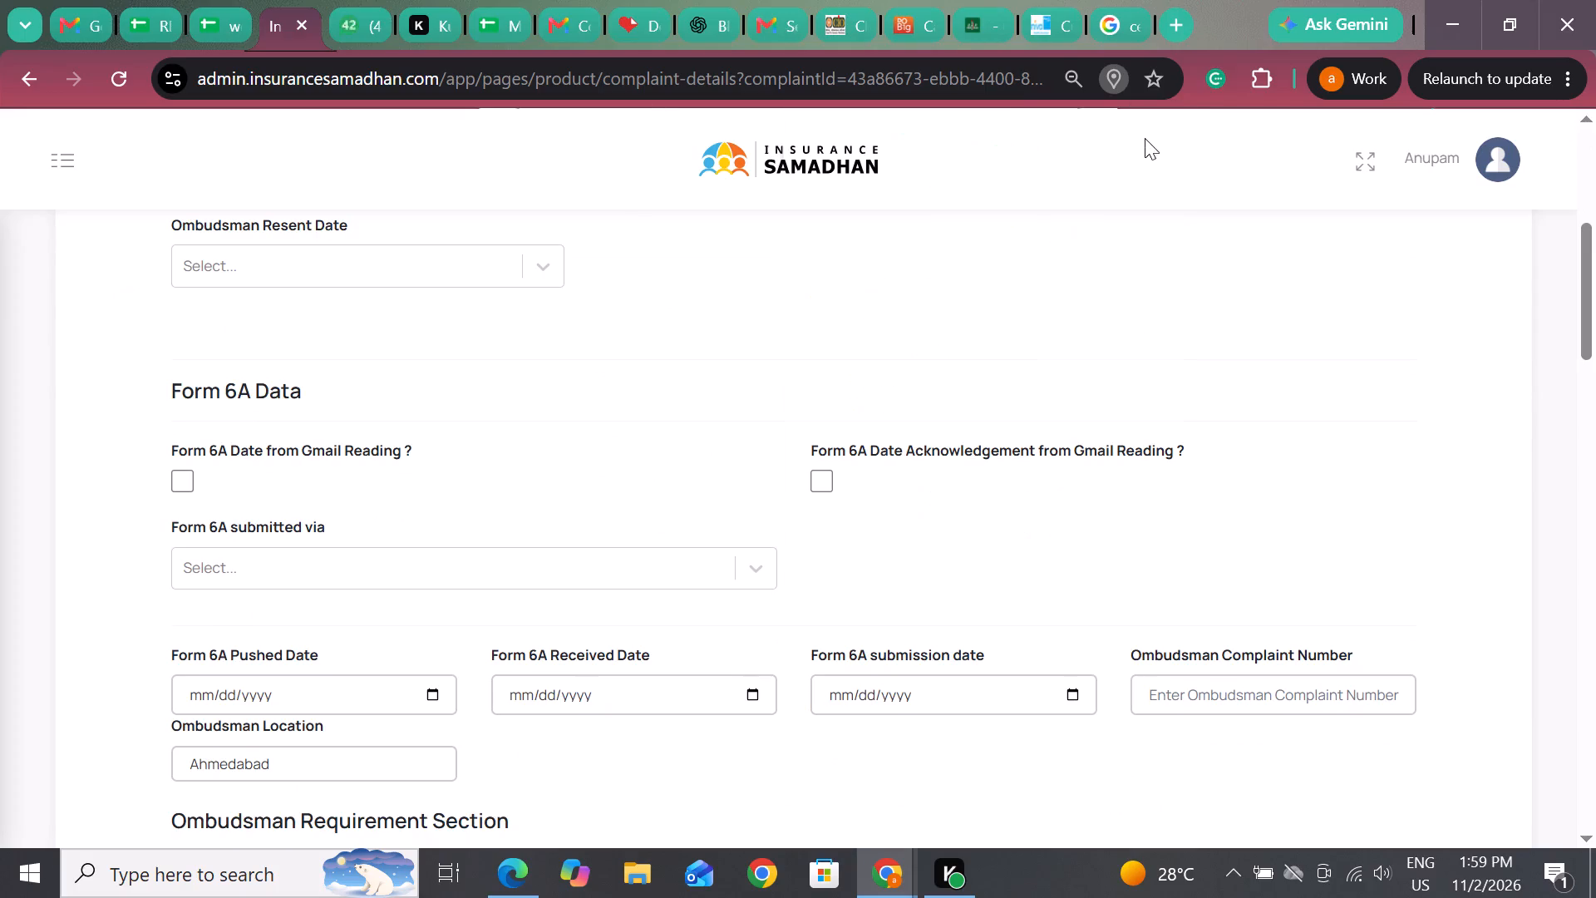
click(1145, 138)
Review the Ombudsman section and follow-up history of the National Insurance complaint, plus its status, hearing date and claim amount in All Complaints.
scroll(490, 365, up, 3)
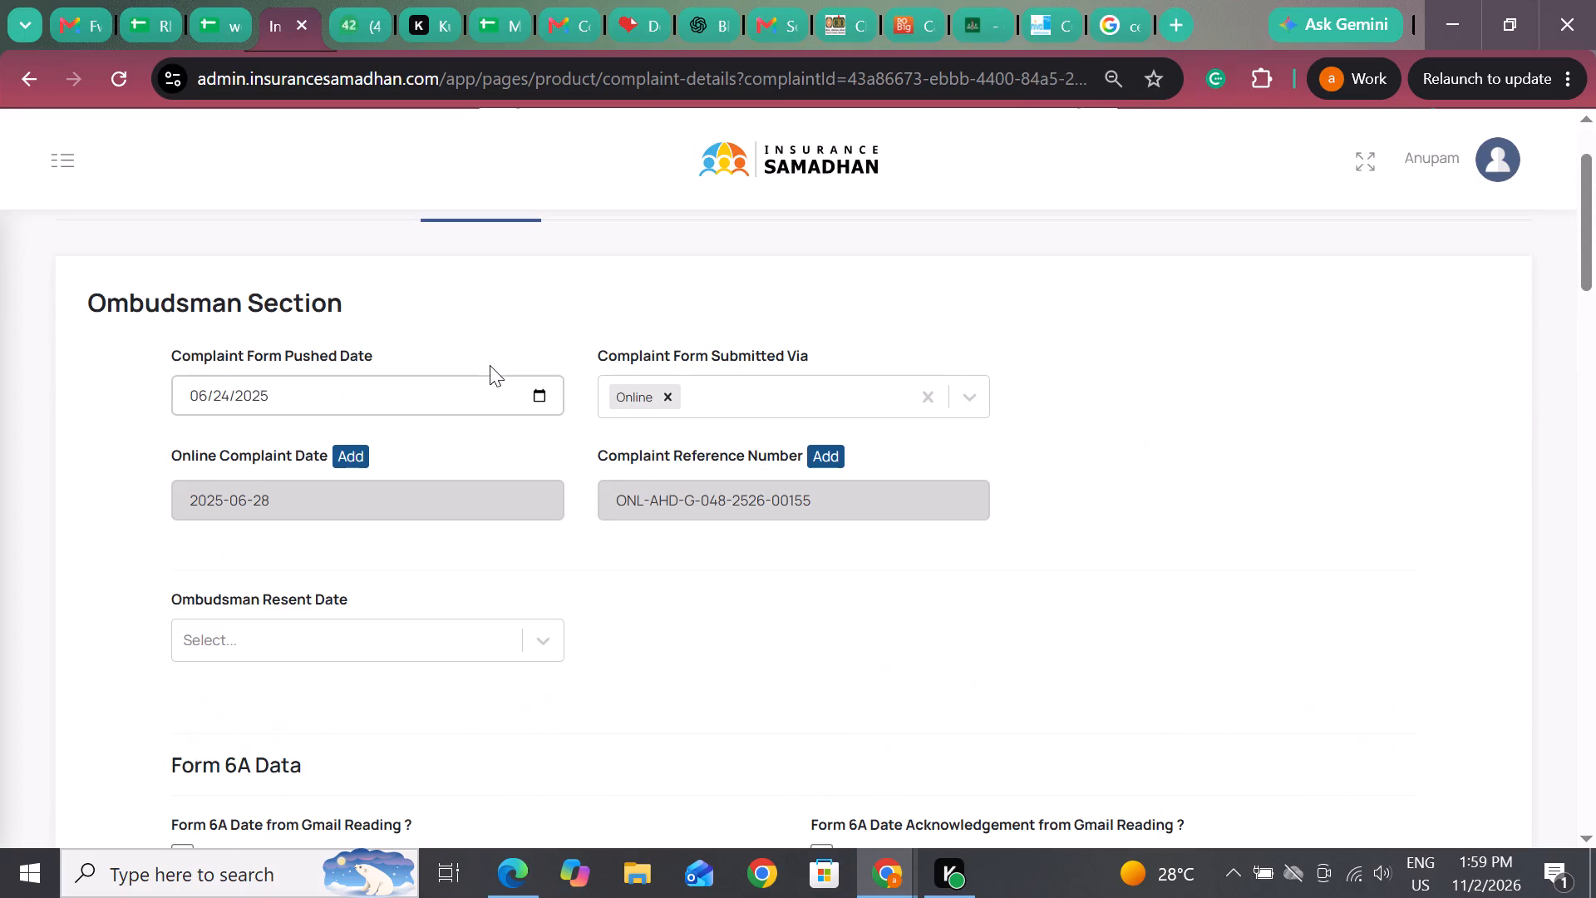
scroll(278, 407, up, 7)
click(62, 233)
scroll(321, 381, down, 3)
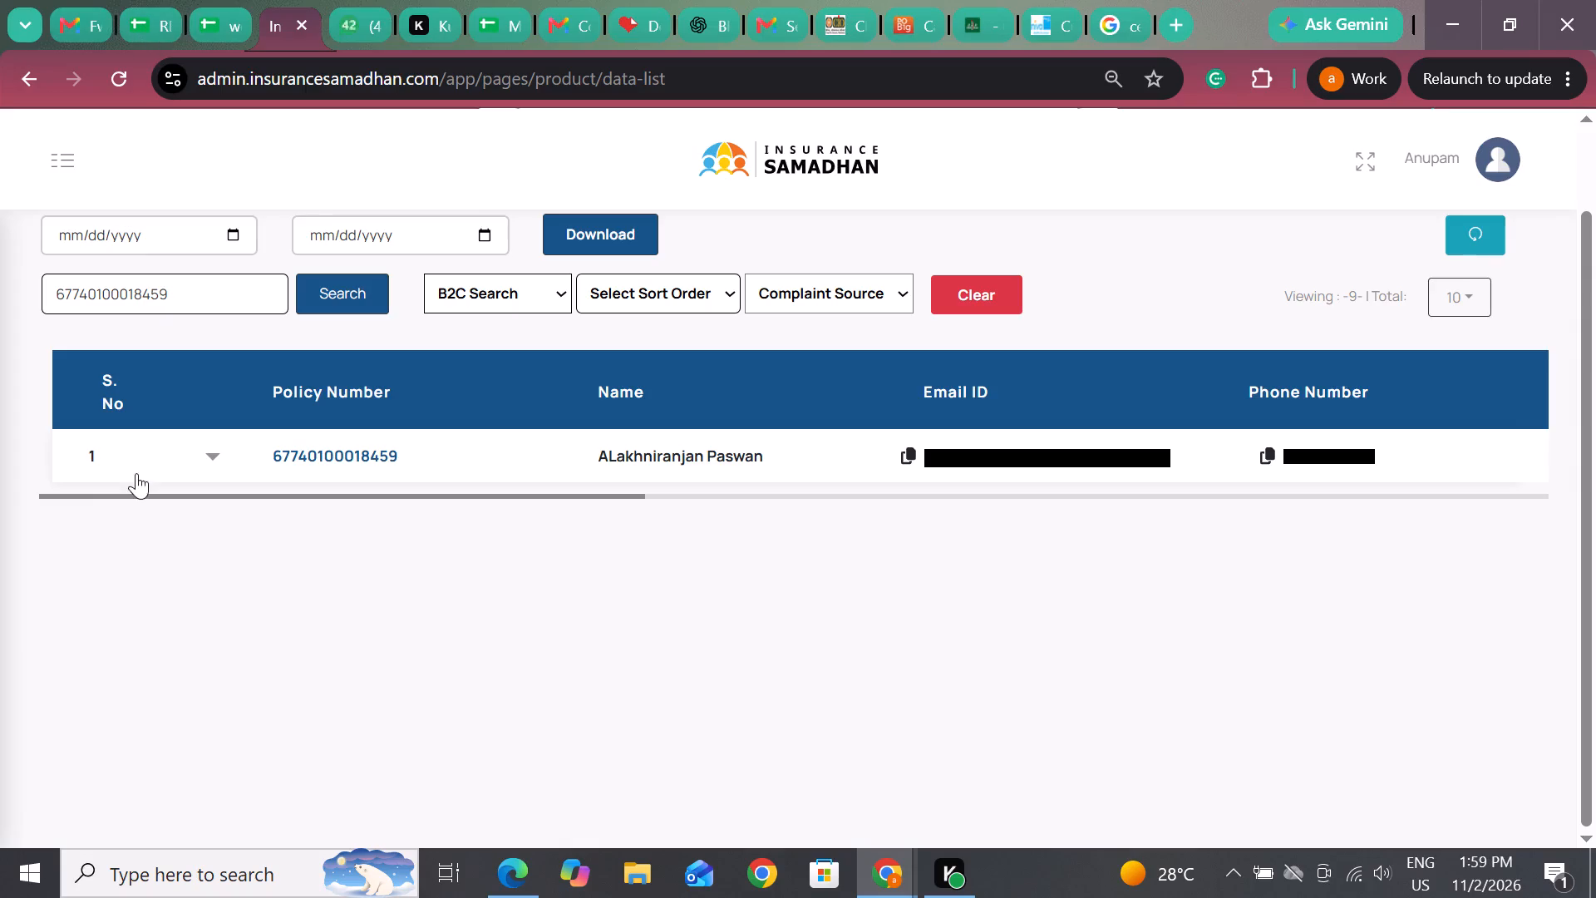
click(372, 458)
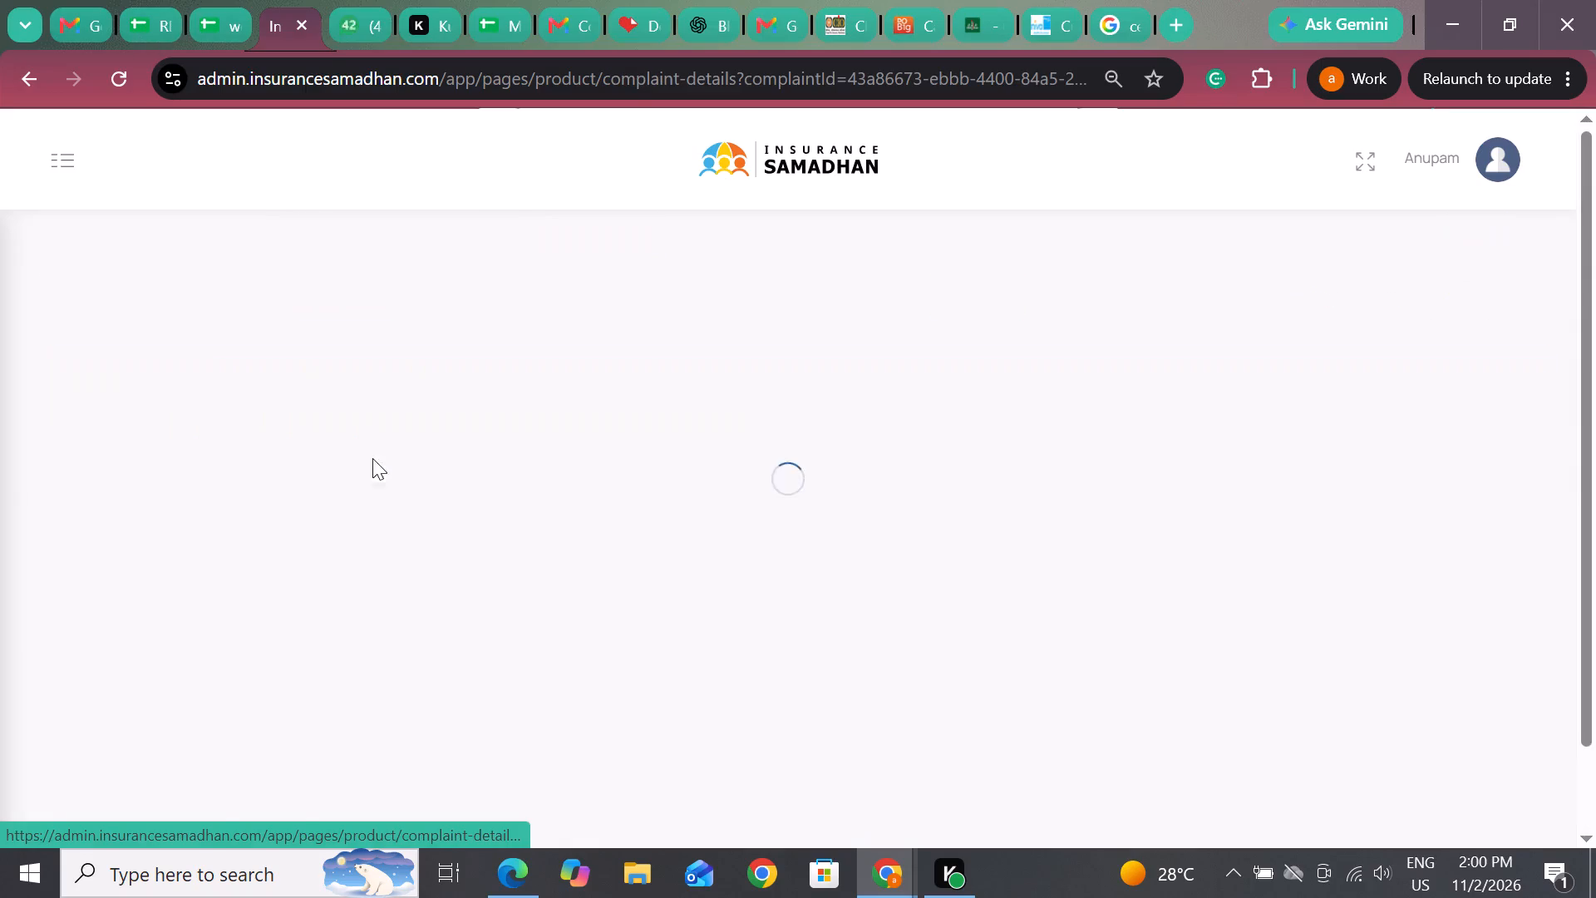
click(467, 308)
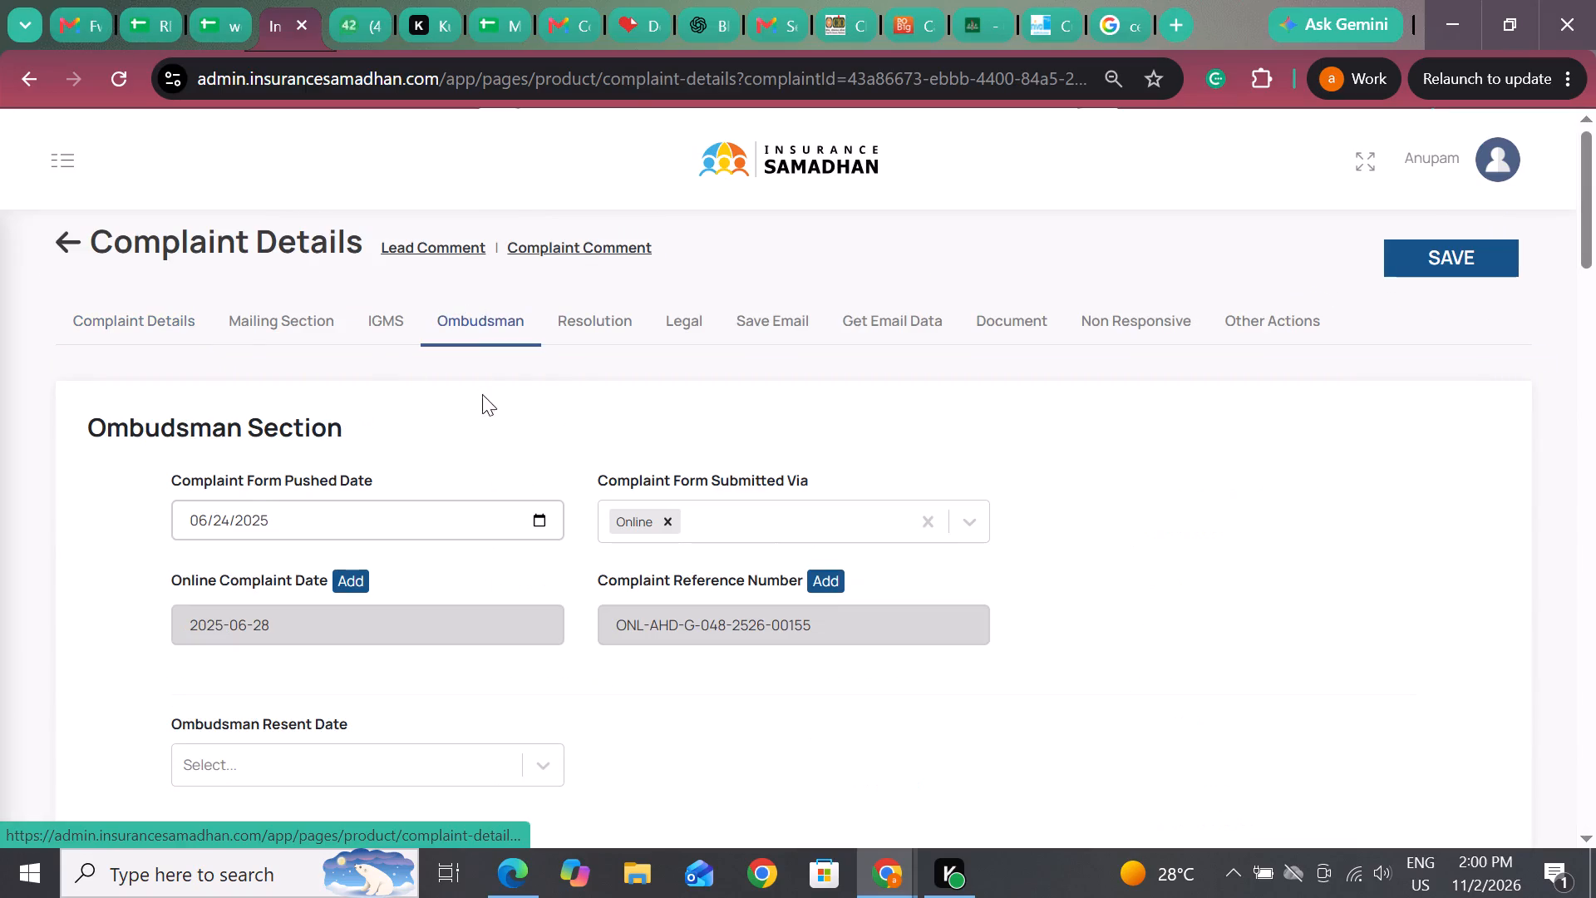
scroll(754, 411, down, 7)
scroll(534, 427, down, 5)
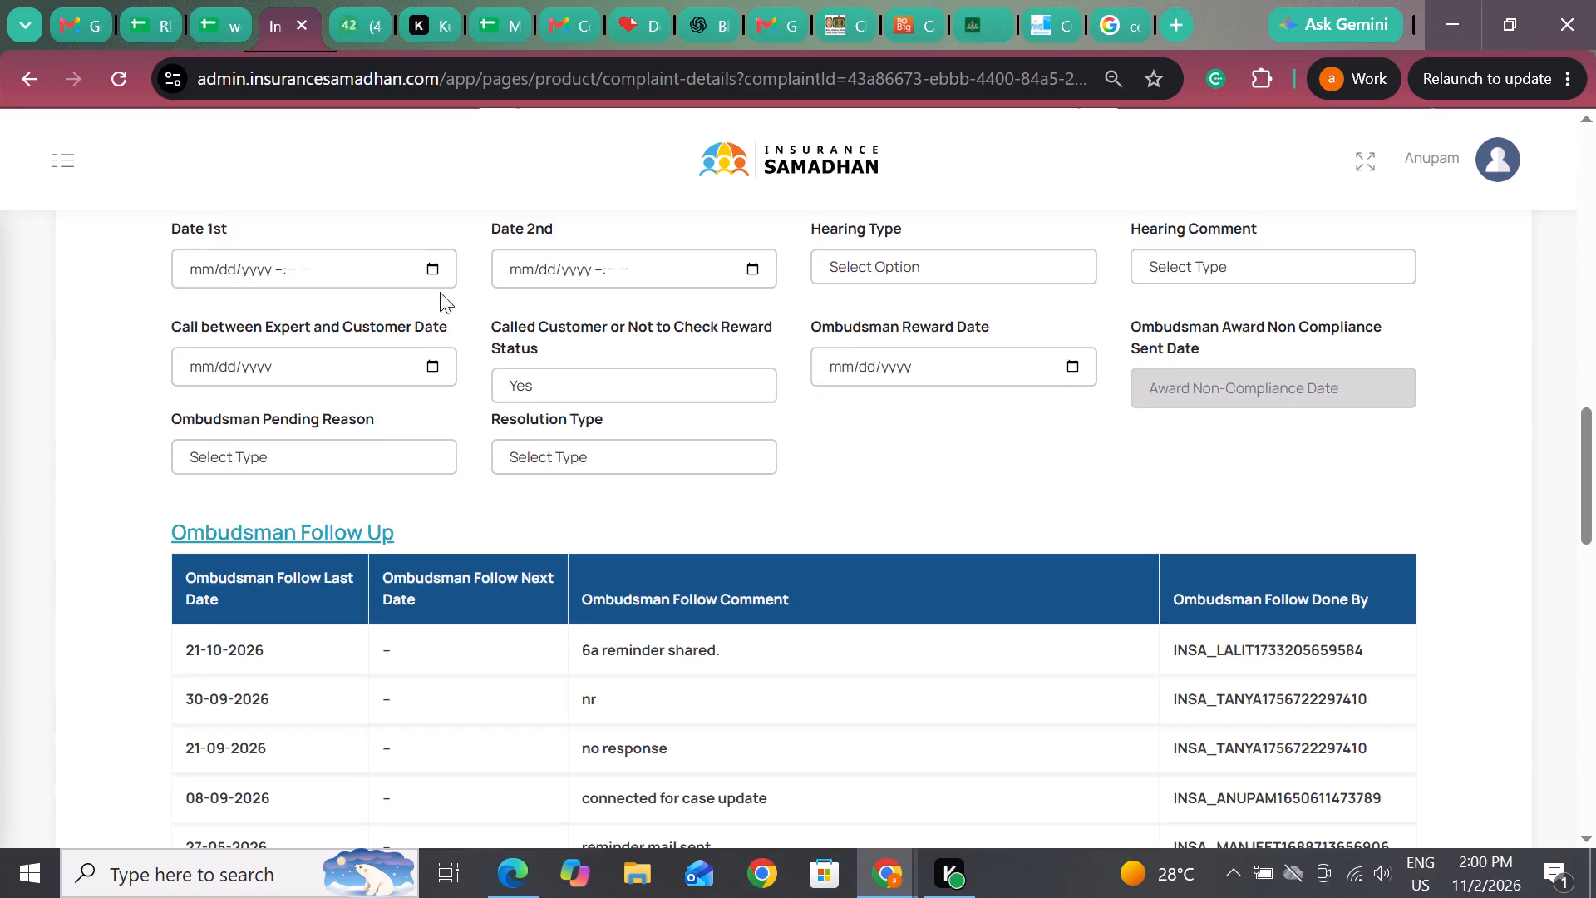
scroll(360, 475, up, 14)
click(57, 239)
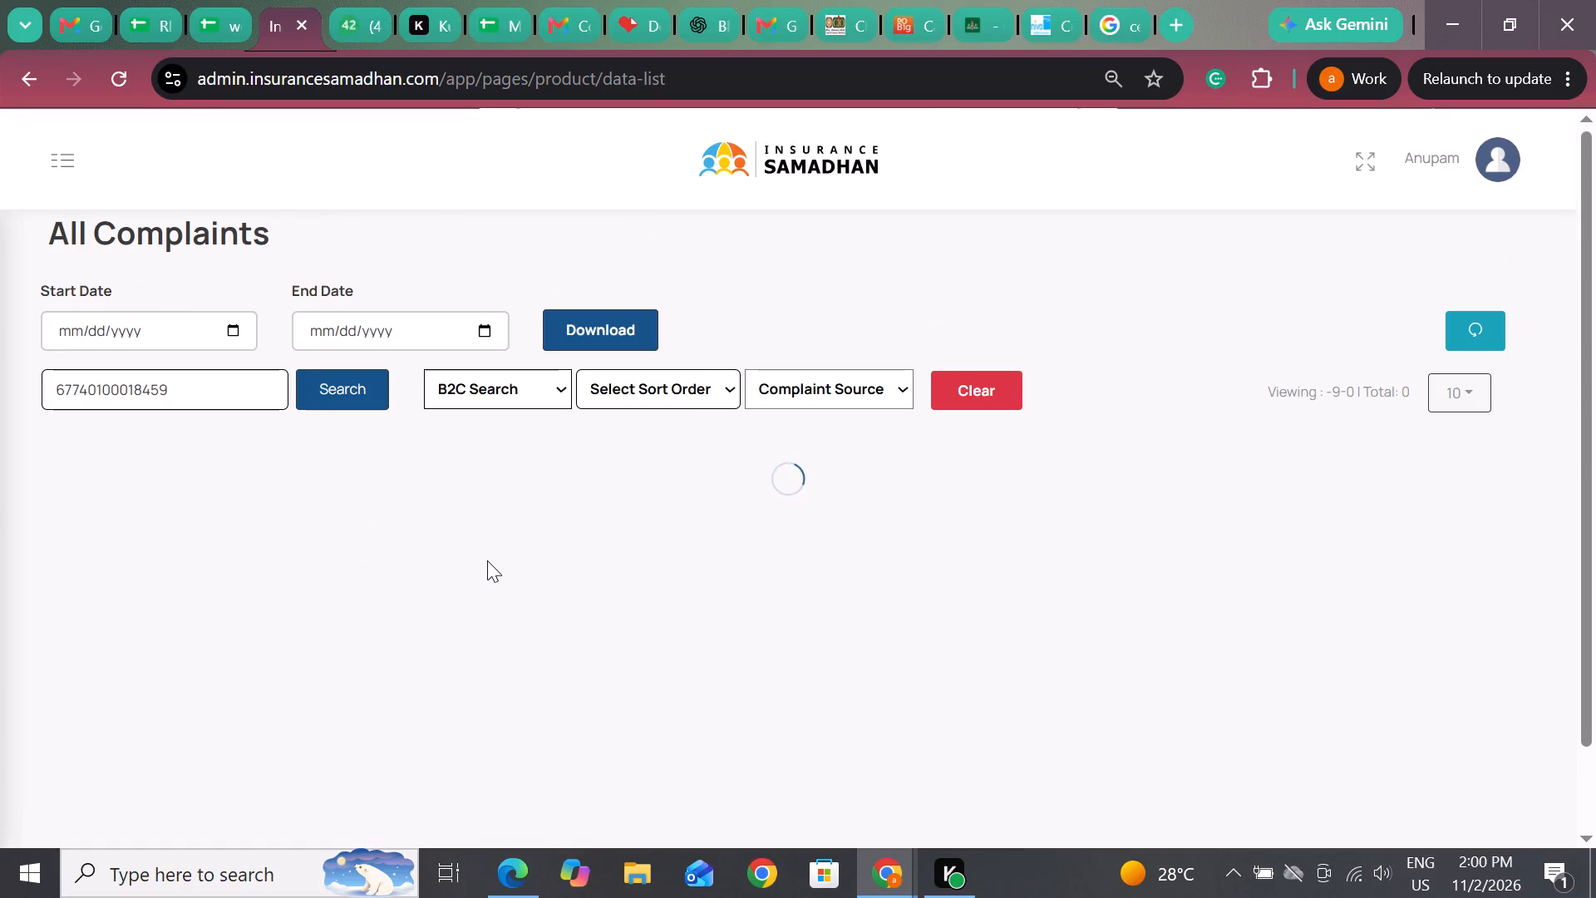
drag(505, 593, 933, 584)
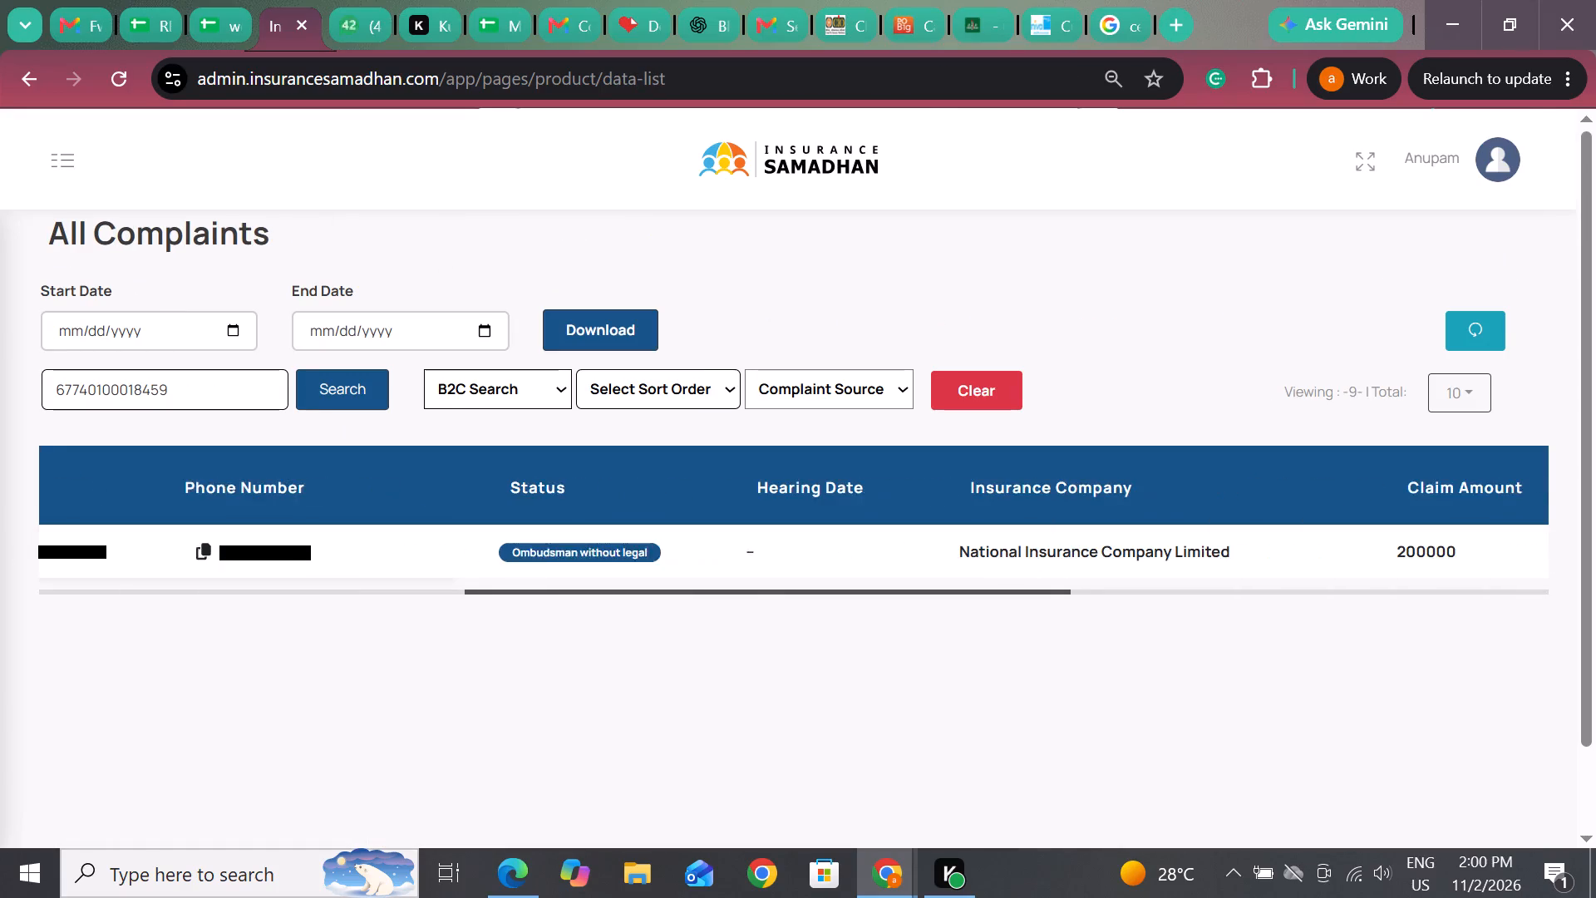
drag(933, 584, 0, 597)
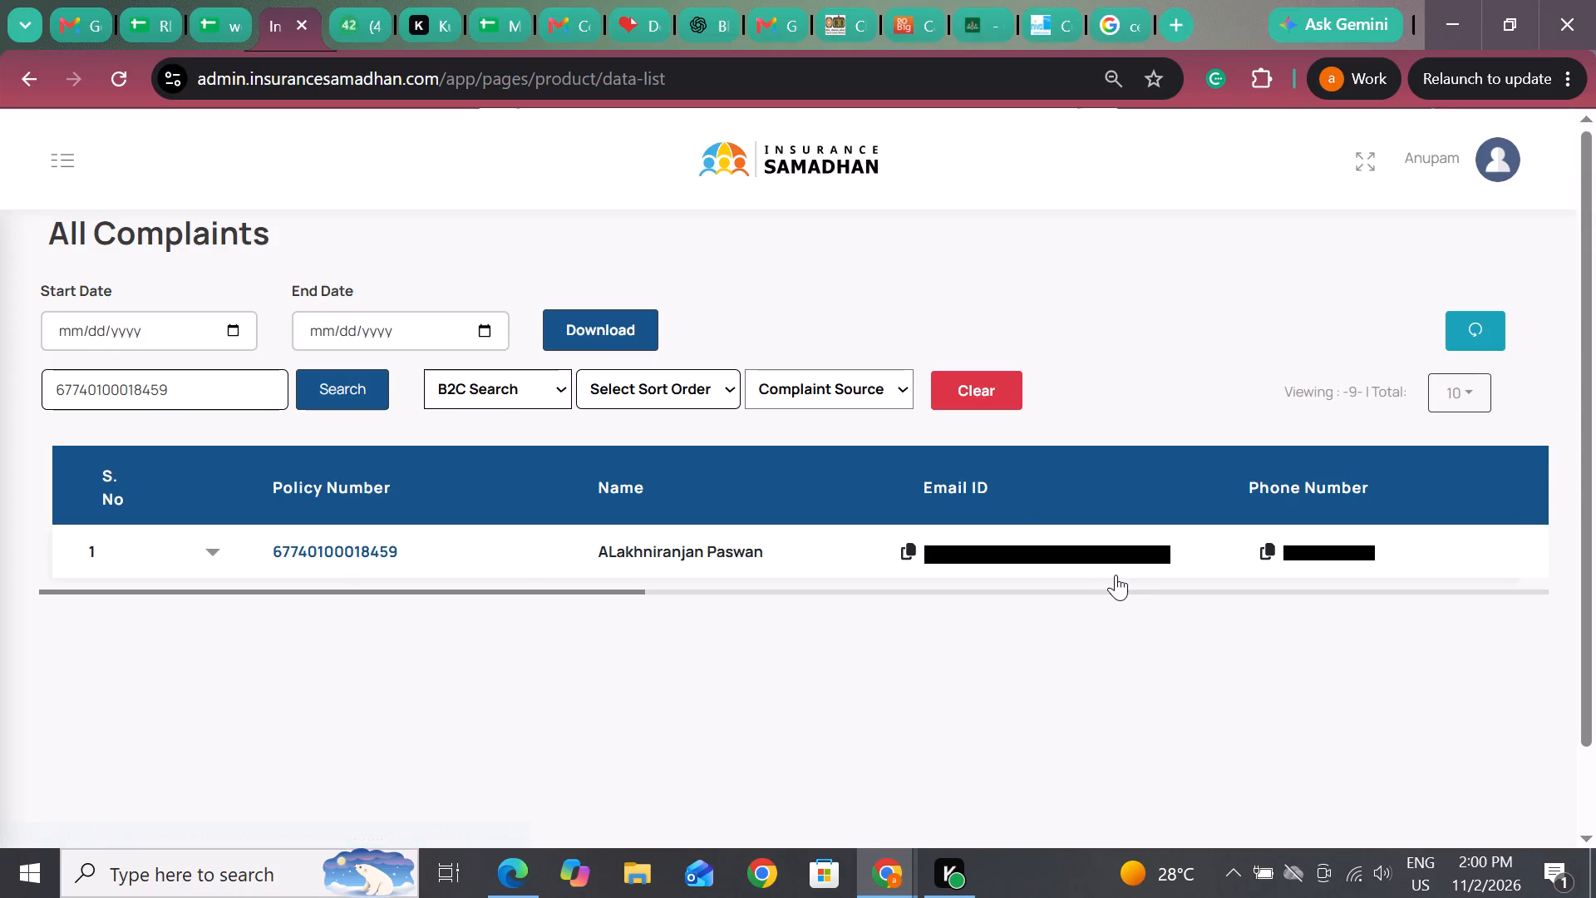
Copy the customer's phone number, enter it in the Smartflo dialer and call the customer.
scroll(1178, 551, left, 1)
click(1178, 551)
click(899, 17)
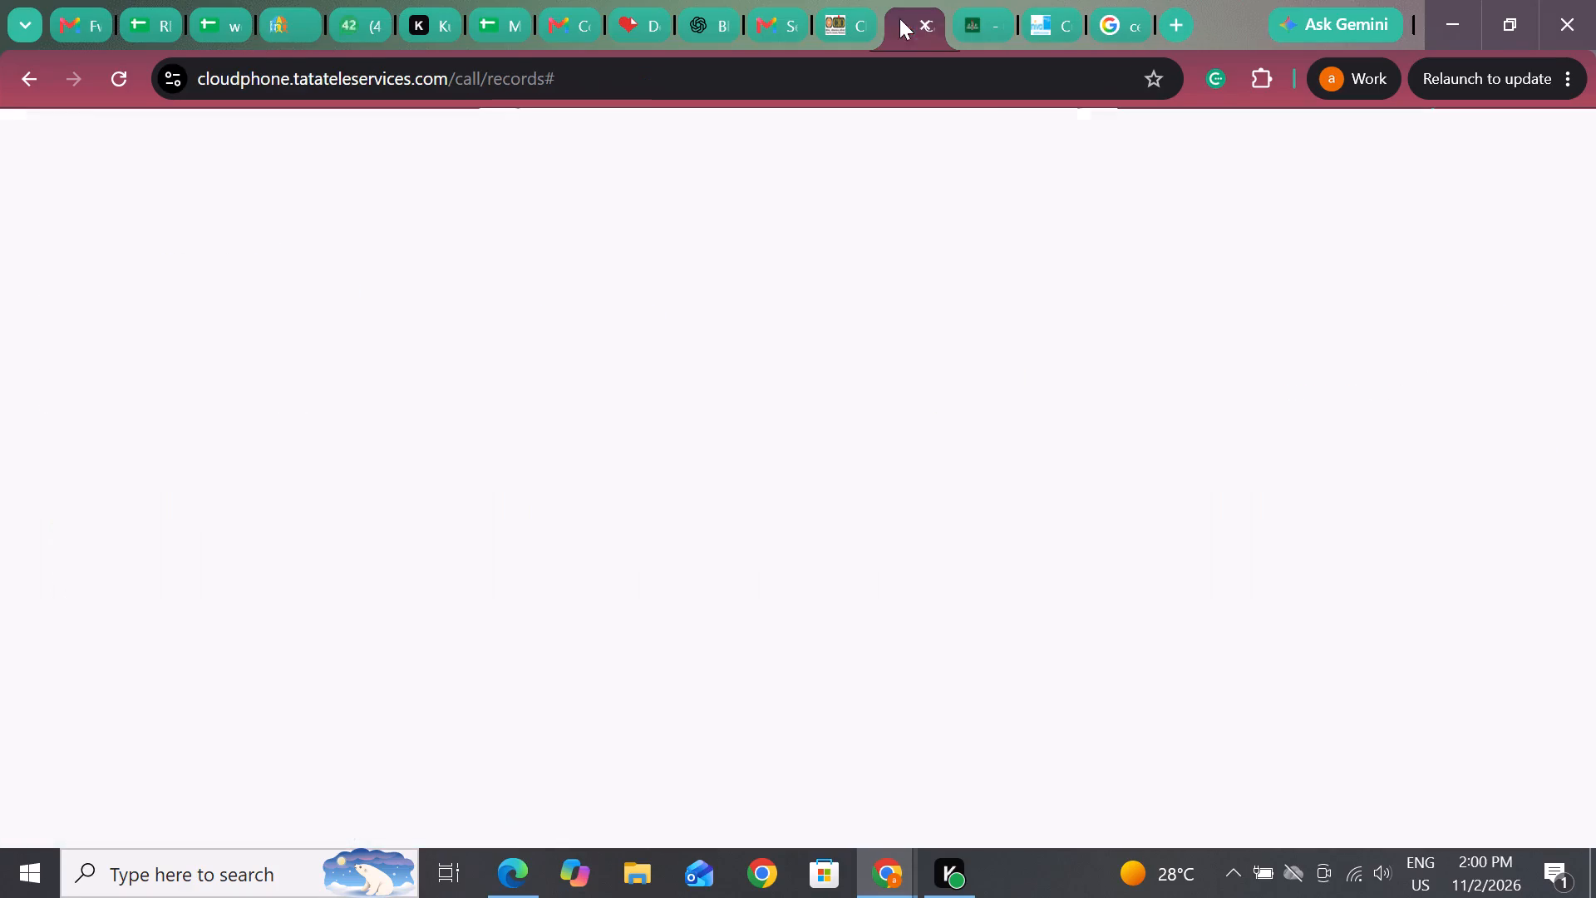
ctrl+double_click(770, 263)
key(ctrl+v)
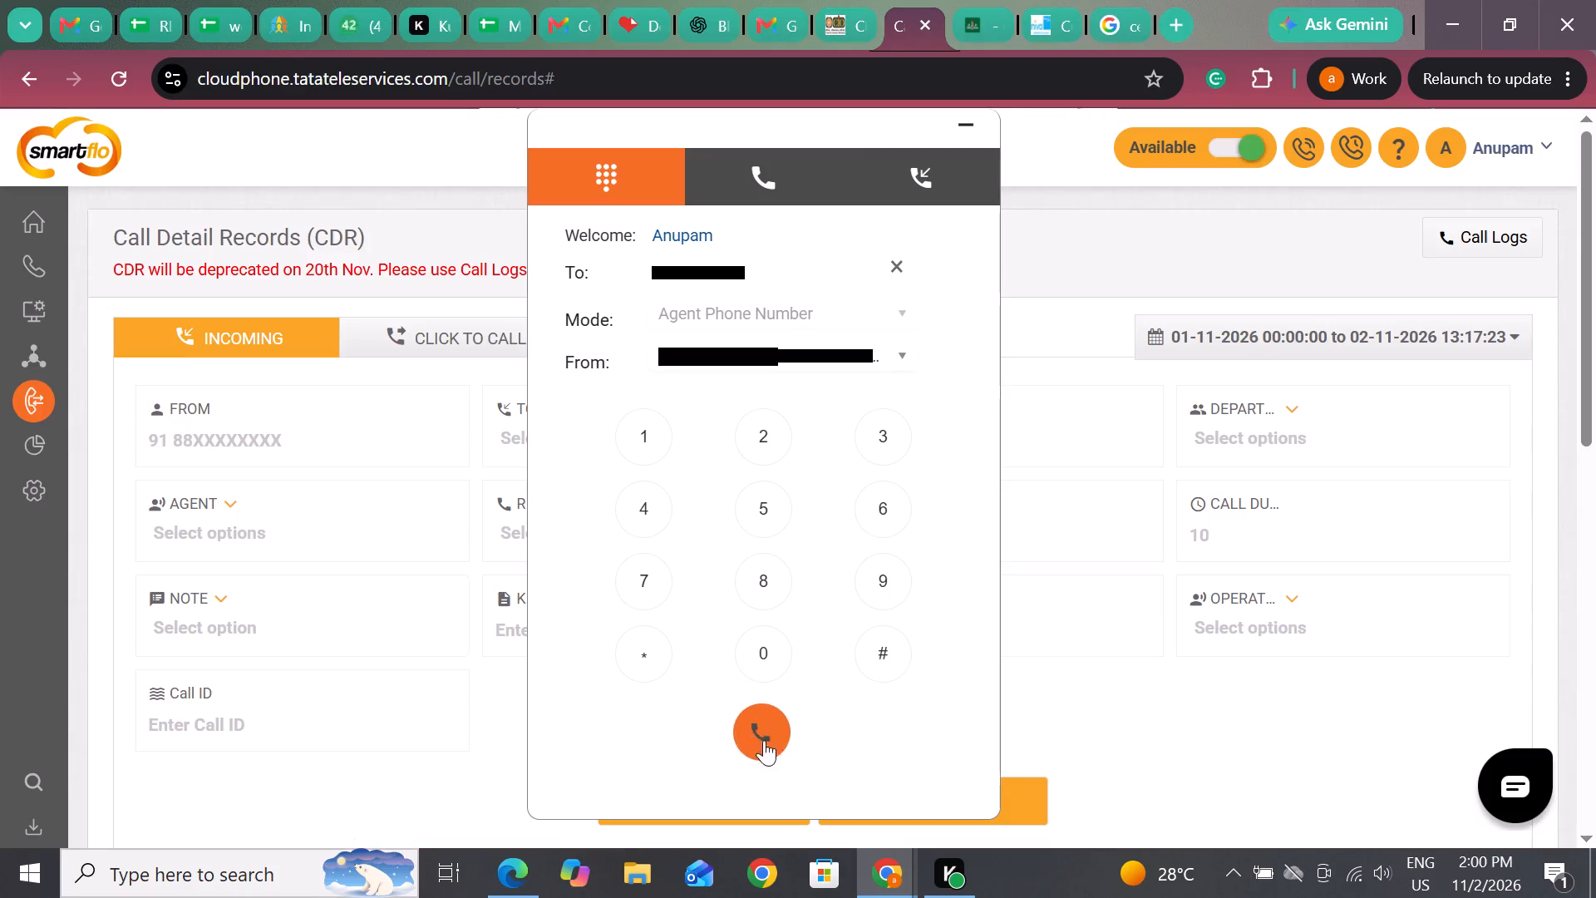
click(764, 740)
click(278, 31)
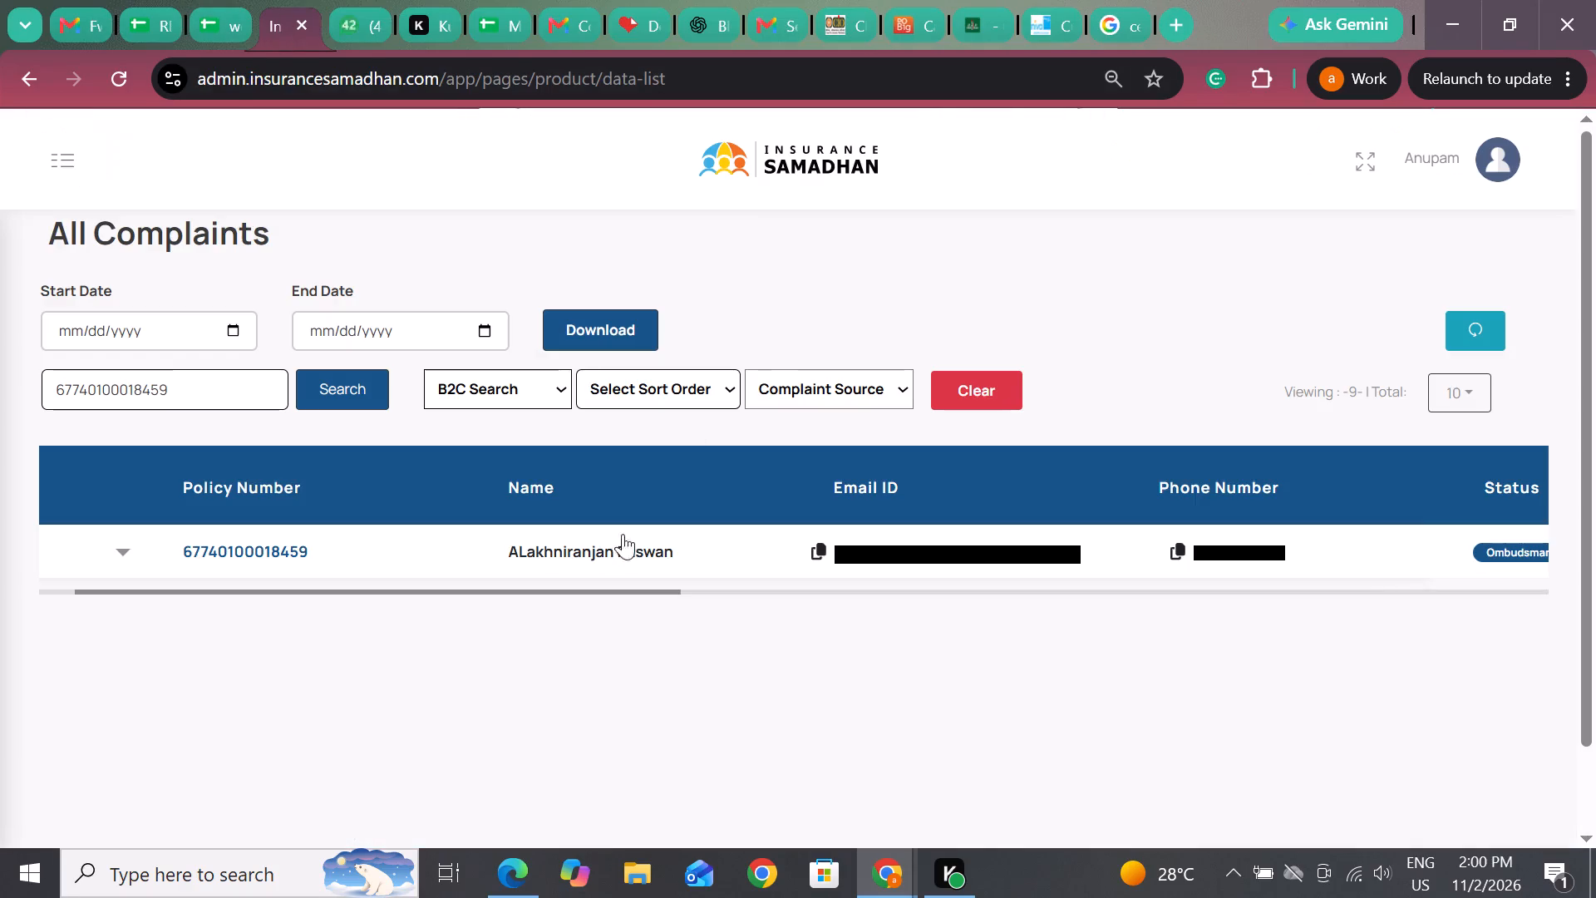
scroll(537, 548, right, 2)
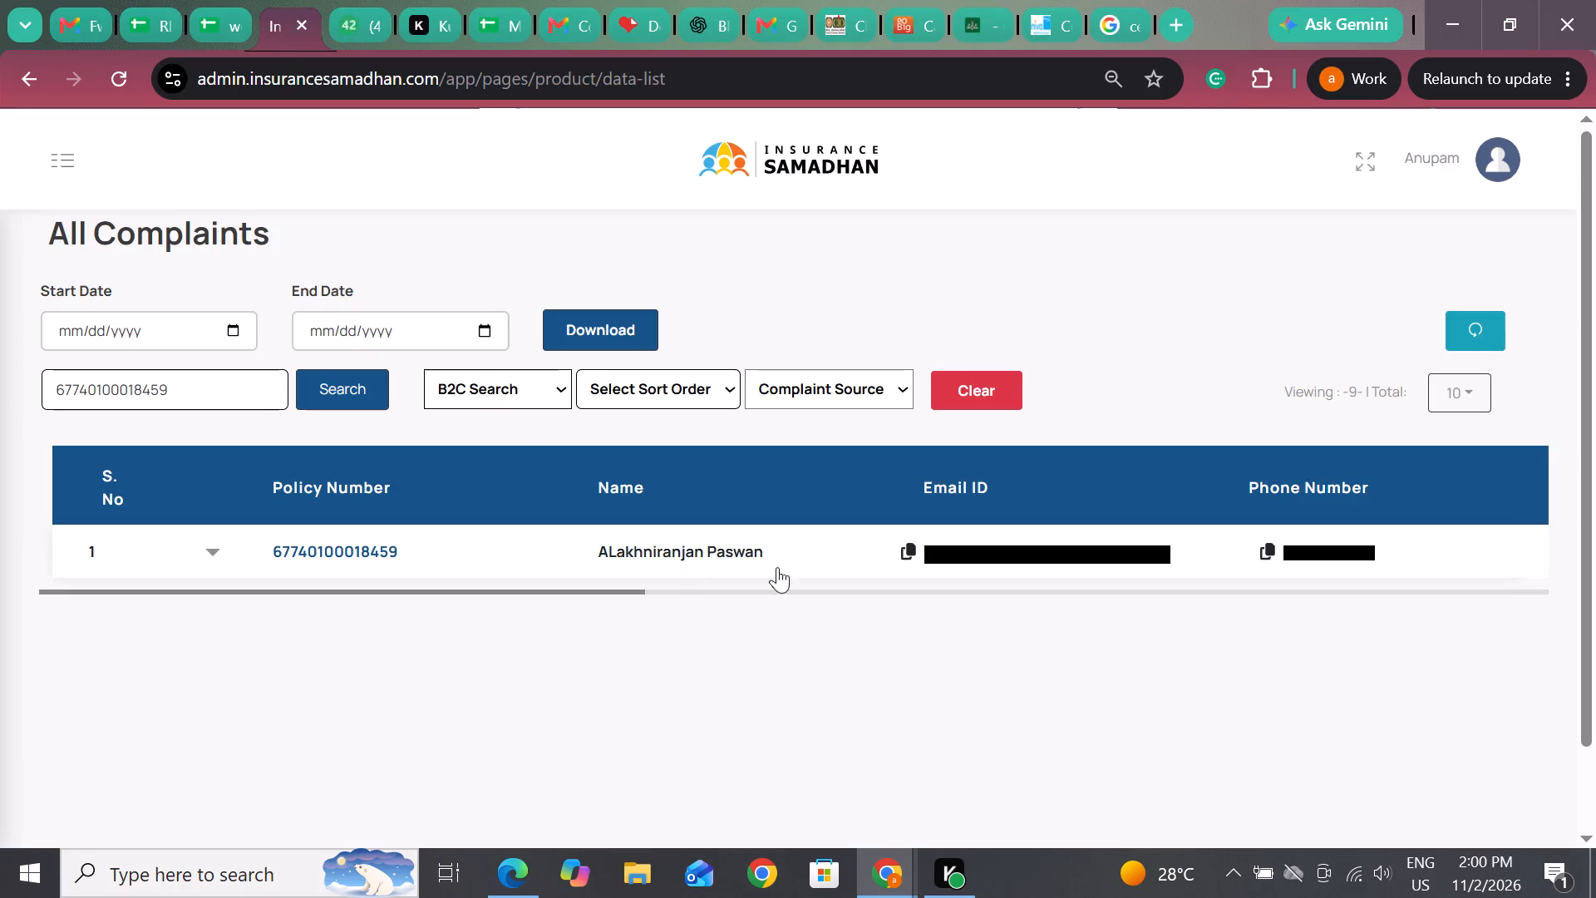
click(855, 595)
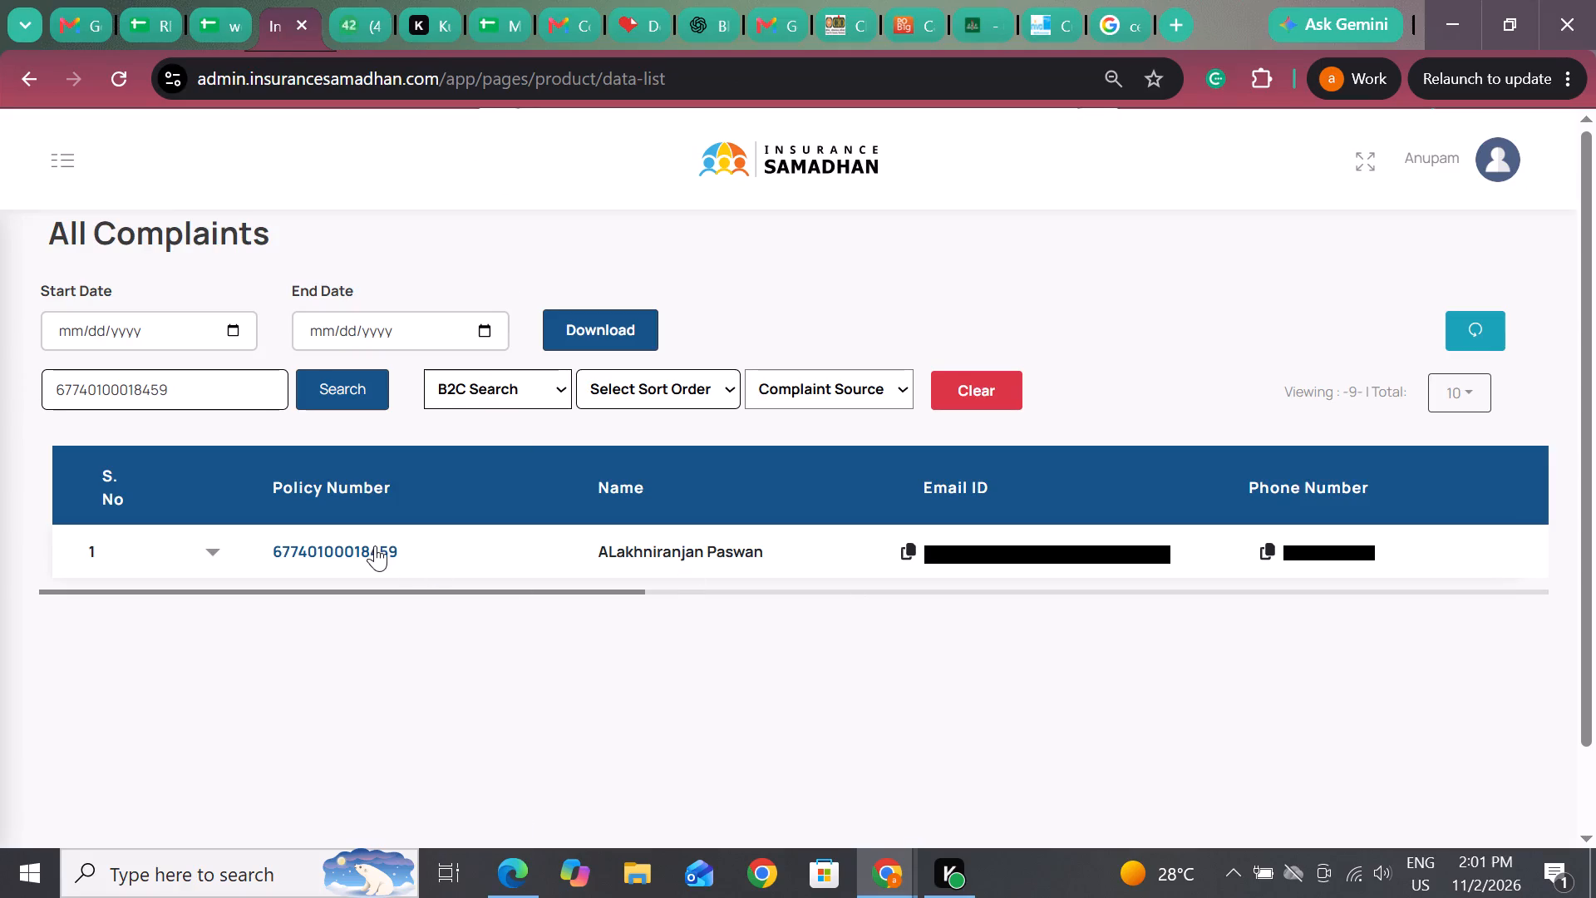
click(375, 545)
click(499, 309)
scroll(601, 451, down, 1)
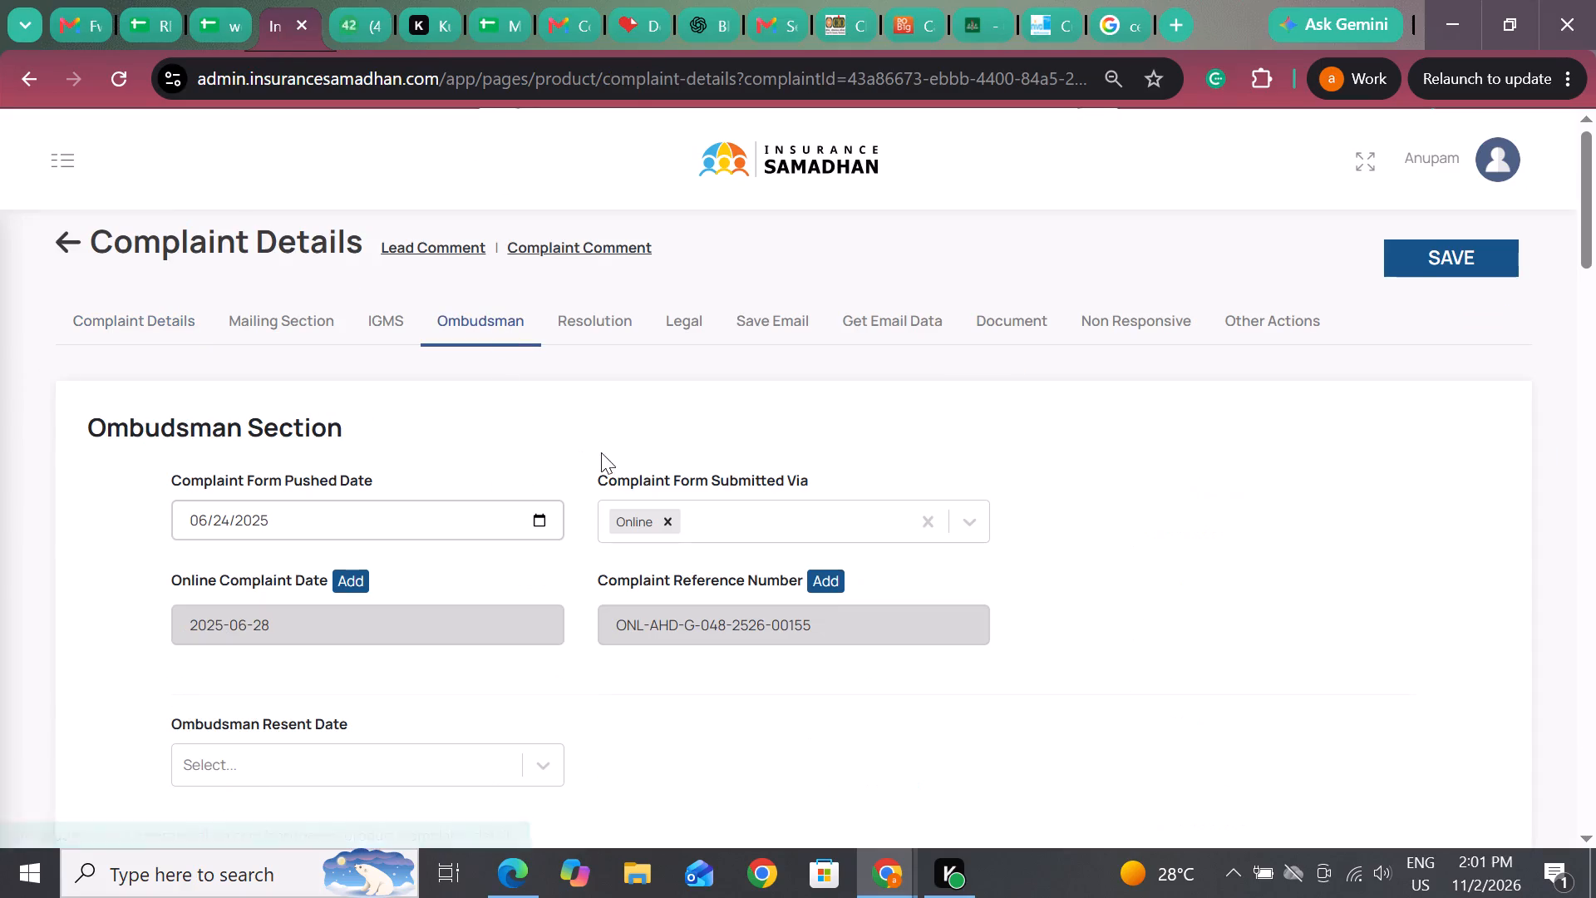
scroll(591, 480, up, 6)
click(615, 252)
scroll(559, 388, down, 1)
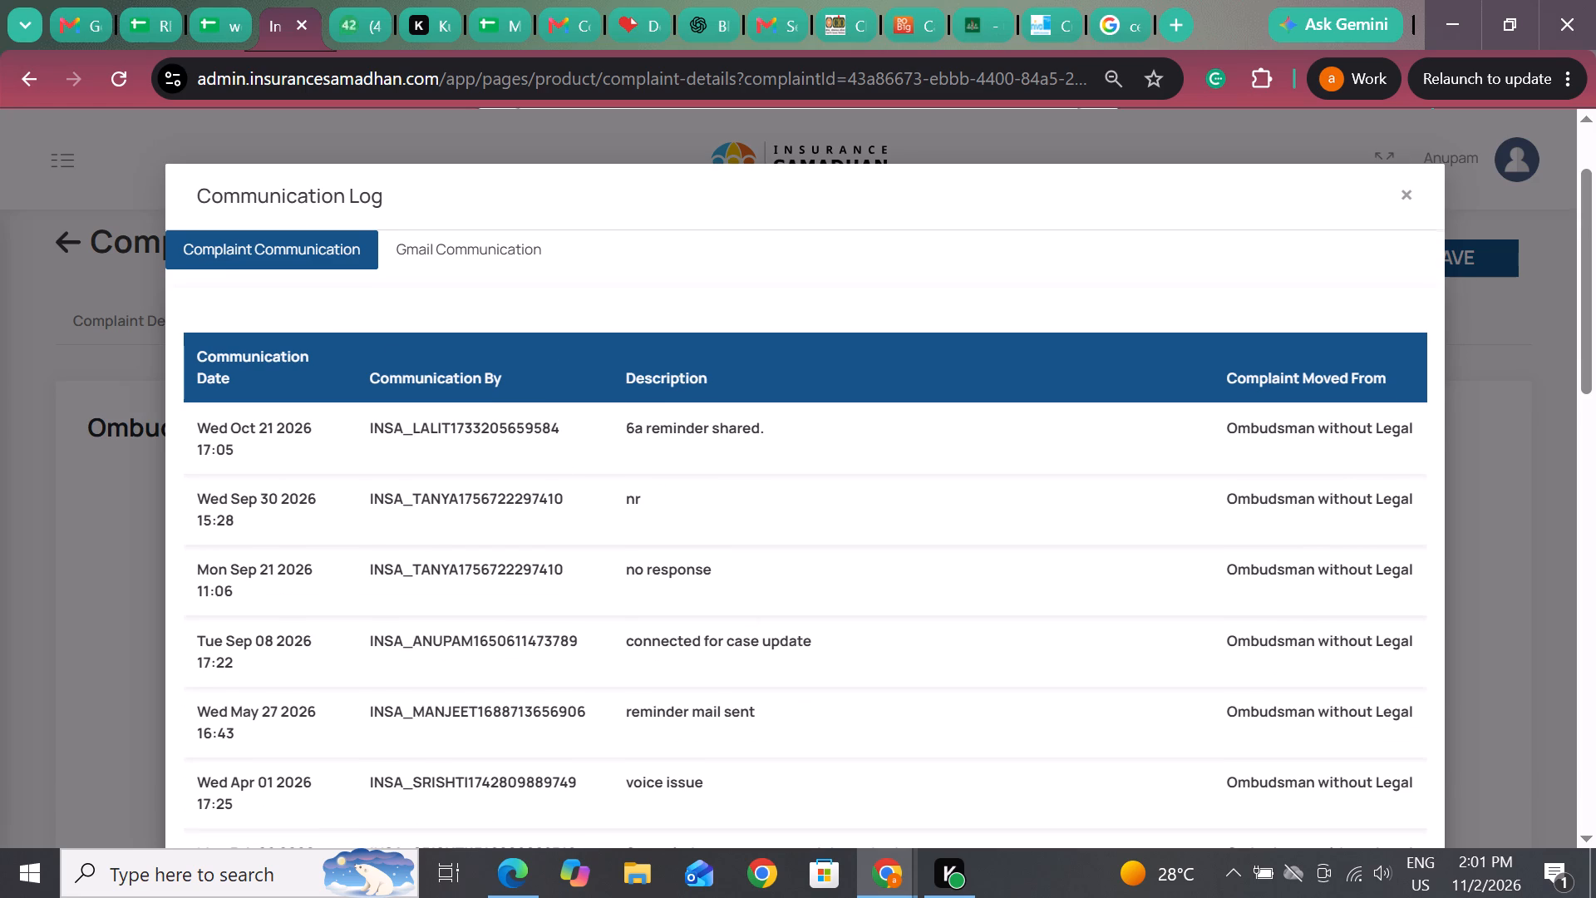
scroll(522, 578, up, 8)
click(524, 203)
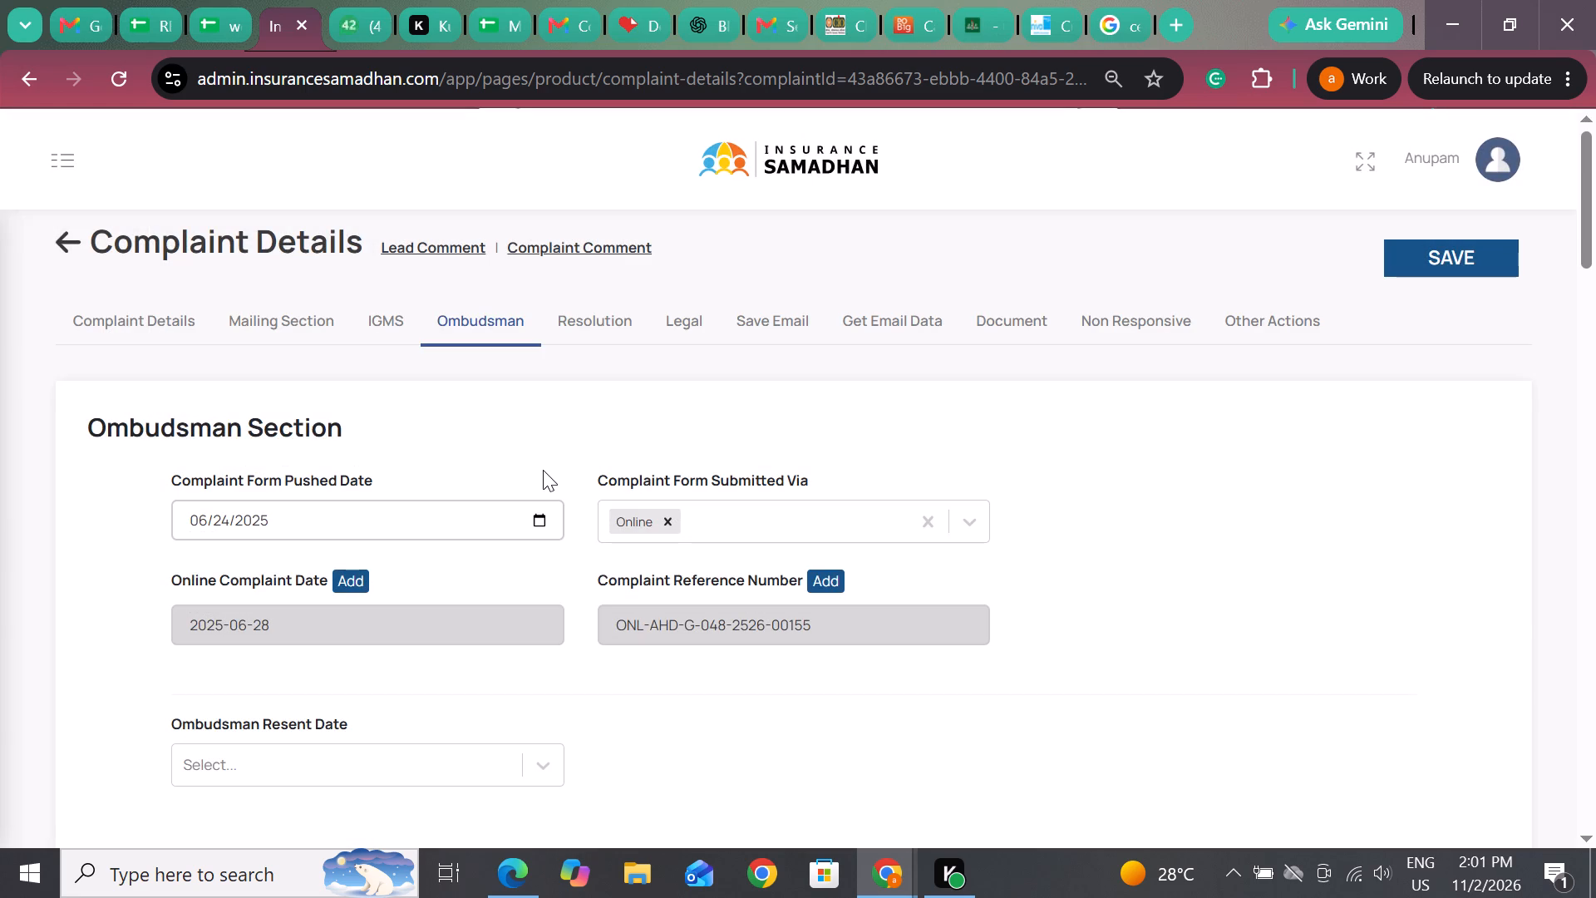
Add the comment "done" to the complaint's communication log, save it and close the log.
click(572, 241)
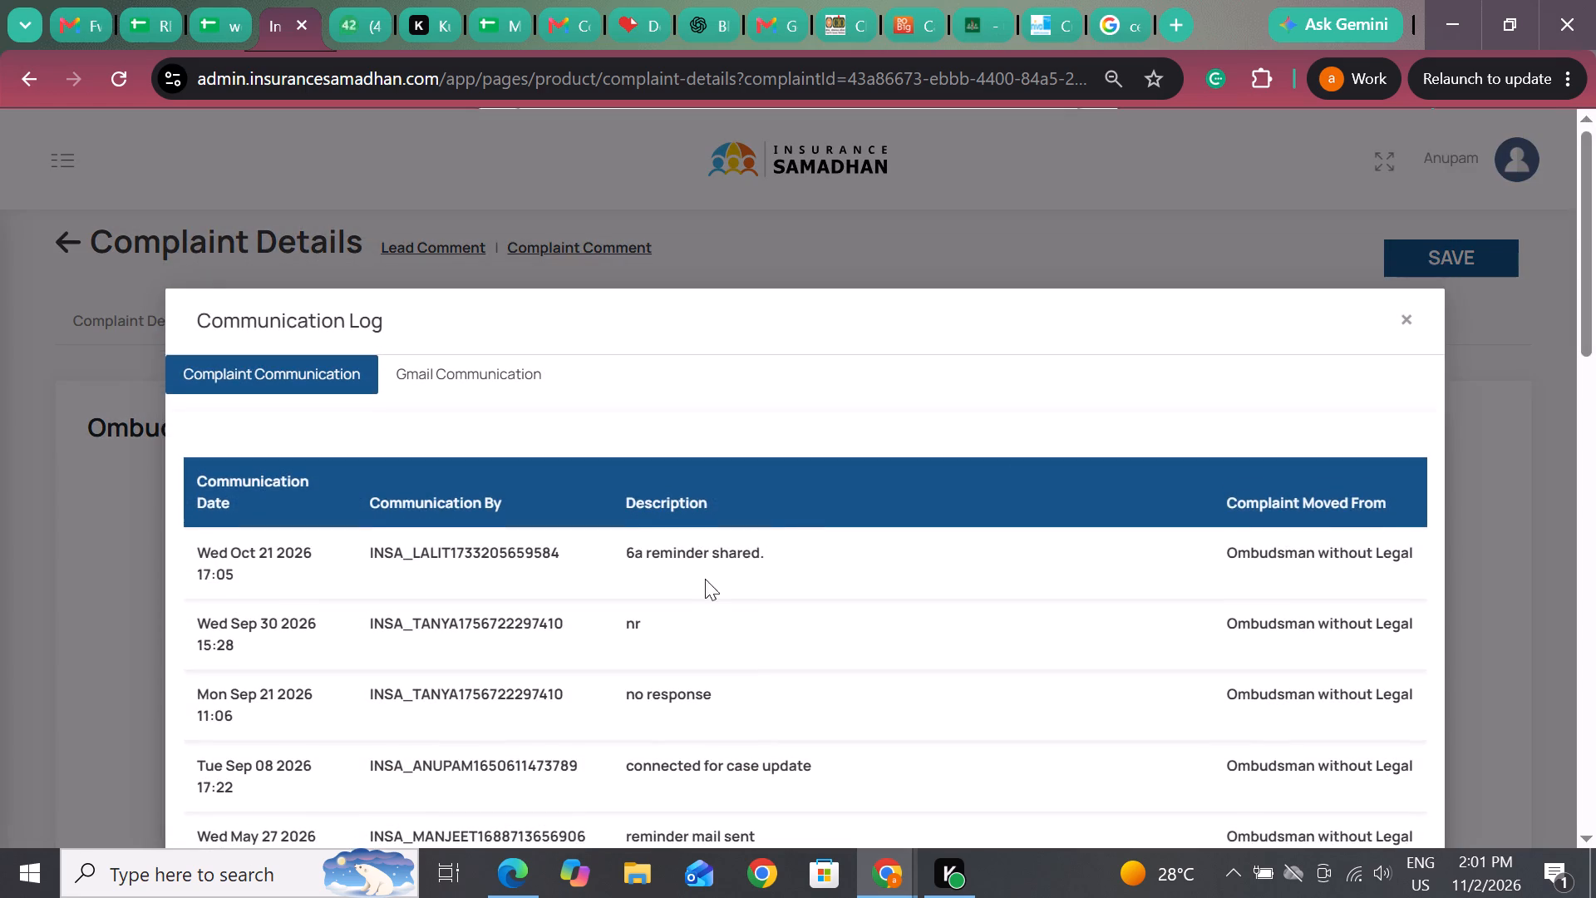
scroll(704, 602, down, 12)
click(899, 828)
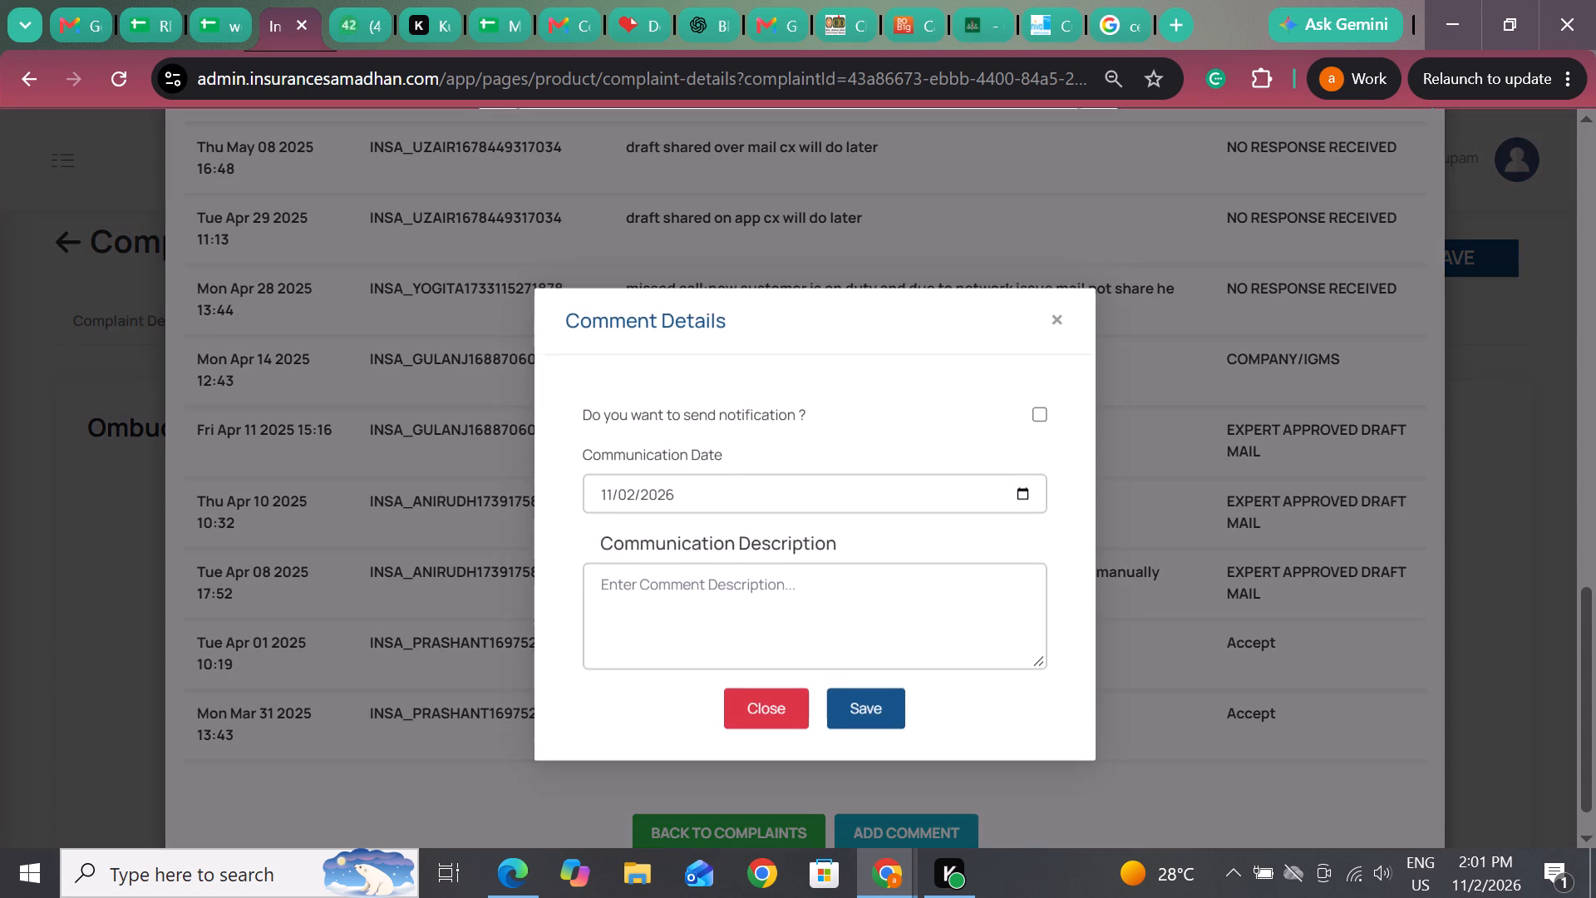
click(671, 638)
text(donev)
key(BackSpace)
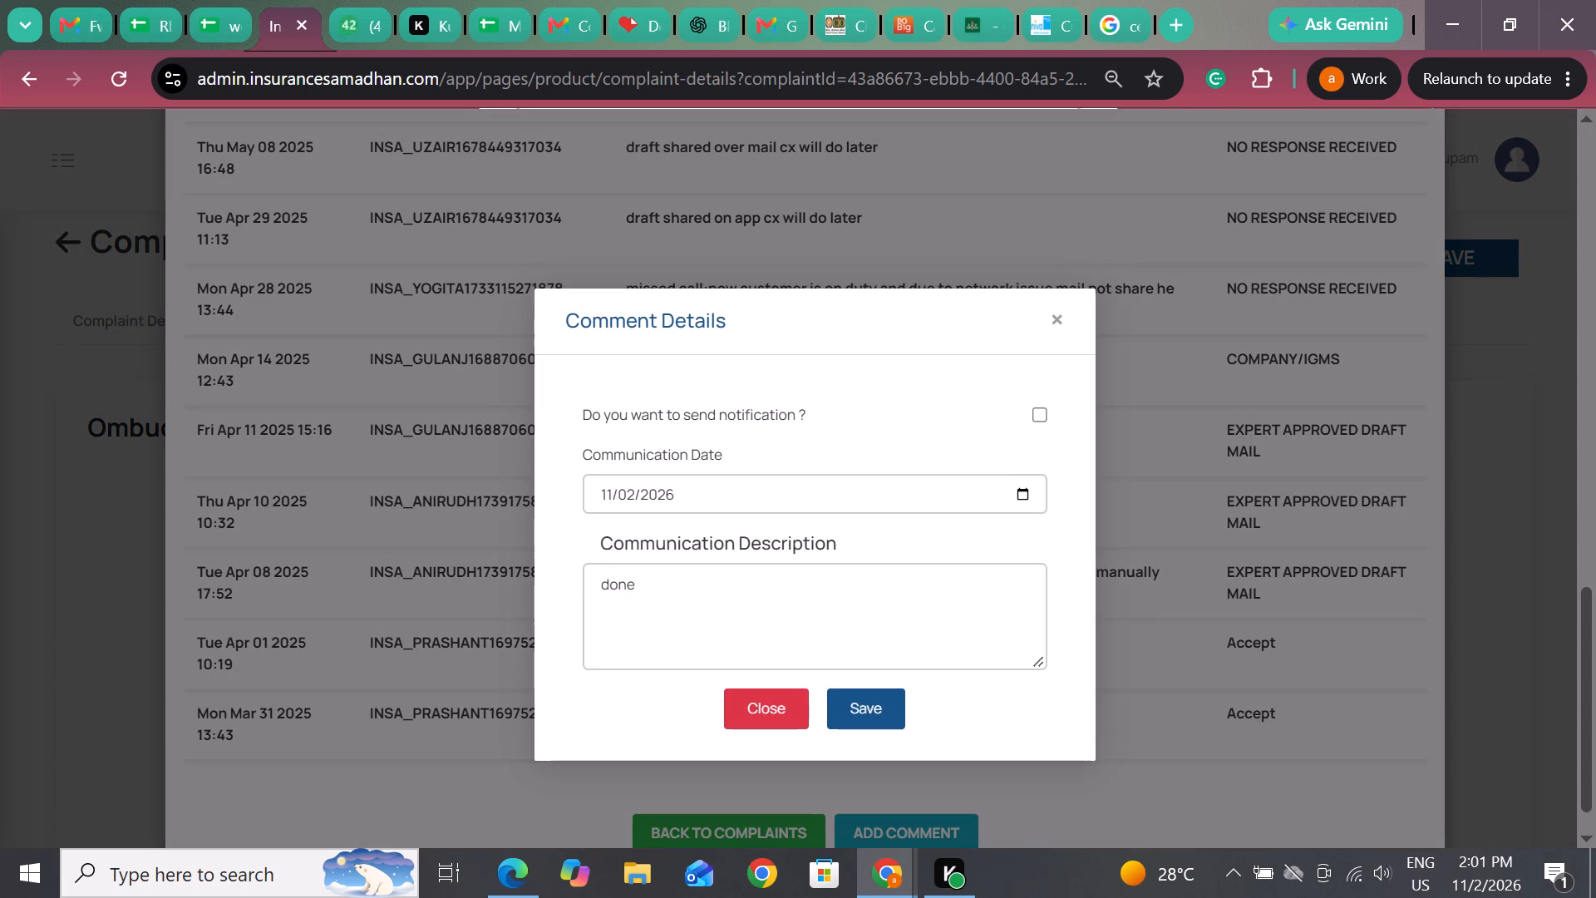
key(space)
key(Tab)
key(Tab)
key(Return)
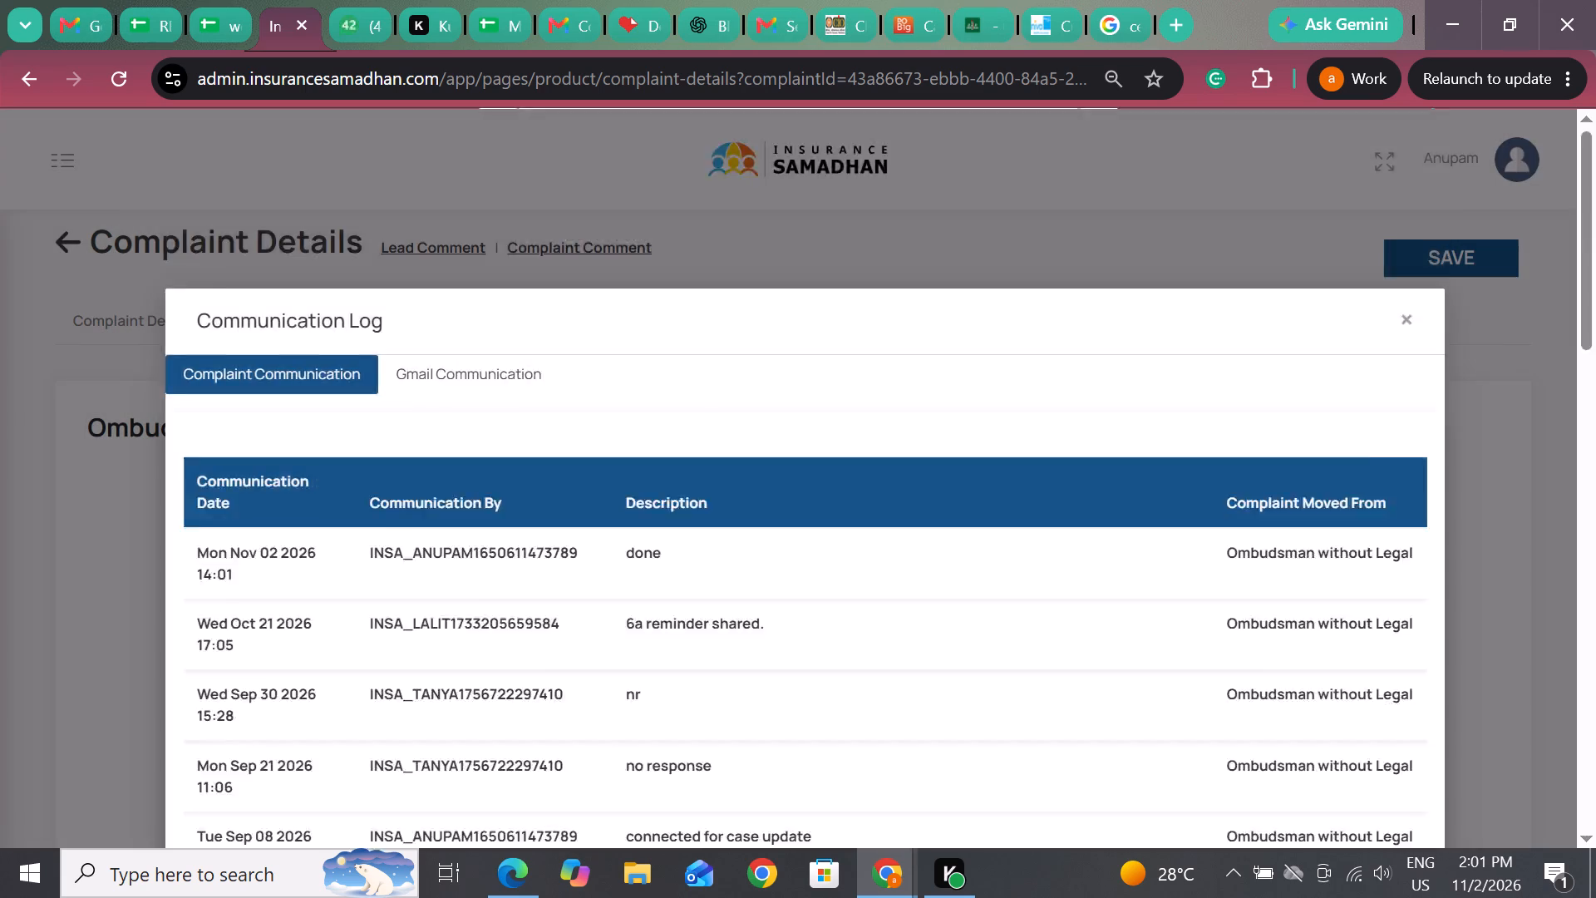
scroll(412, 97, up, 14)
scroll(289, 429, up, 7)
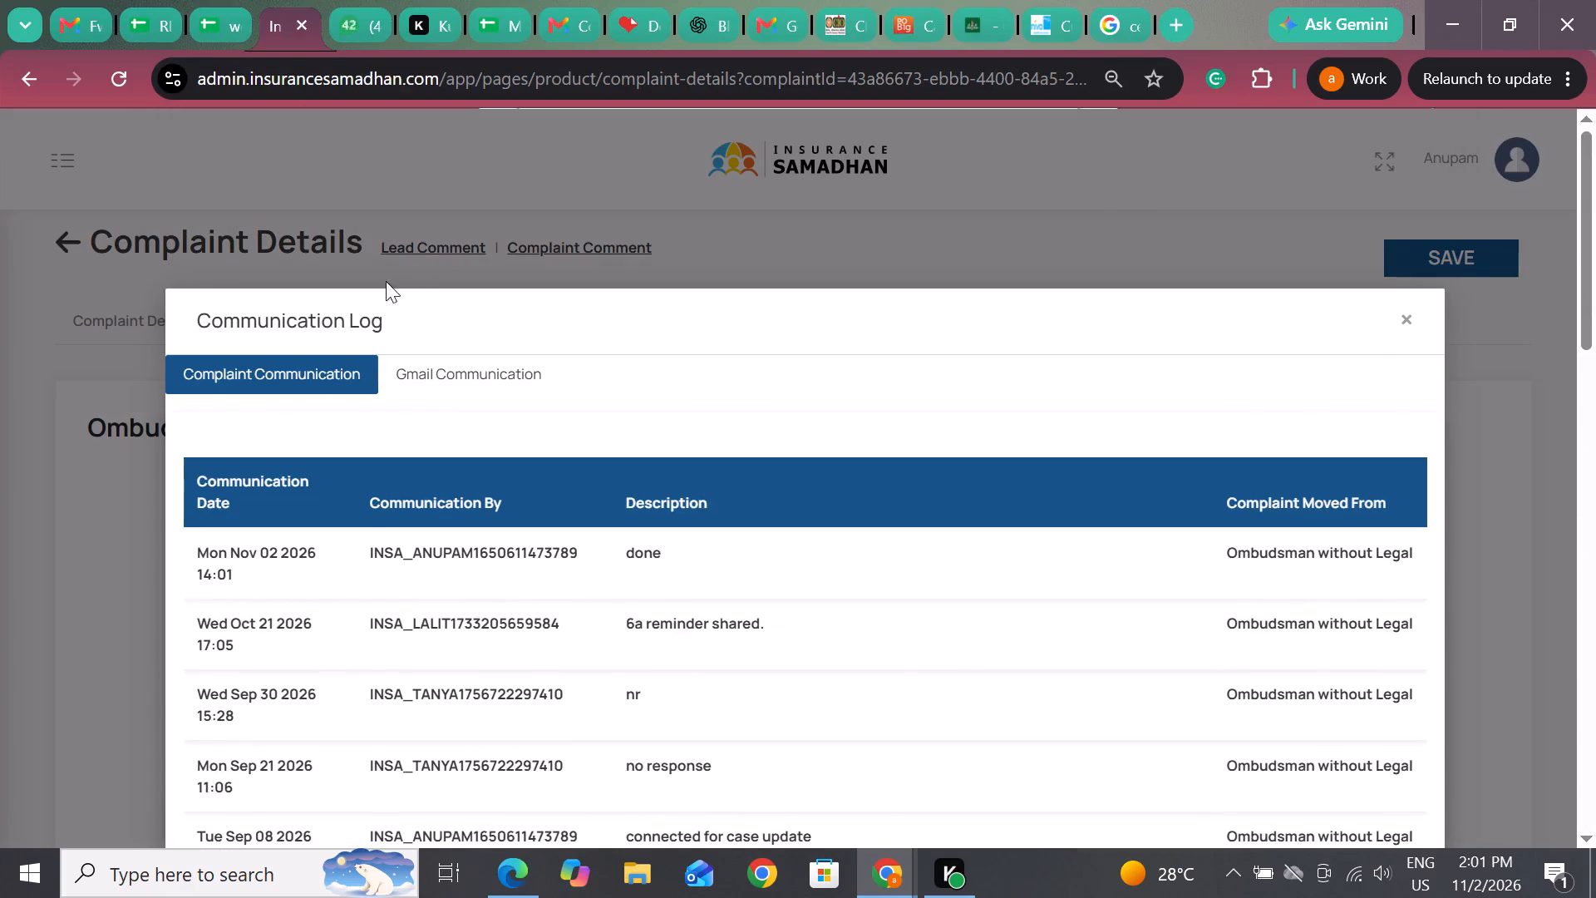
click(325, 216)
Reopen the same complaint from All Complaints and examine its Ombudsman section, including the Form 6A data and follow-up entries.
scroll(256, 423, left, 1)
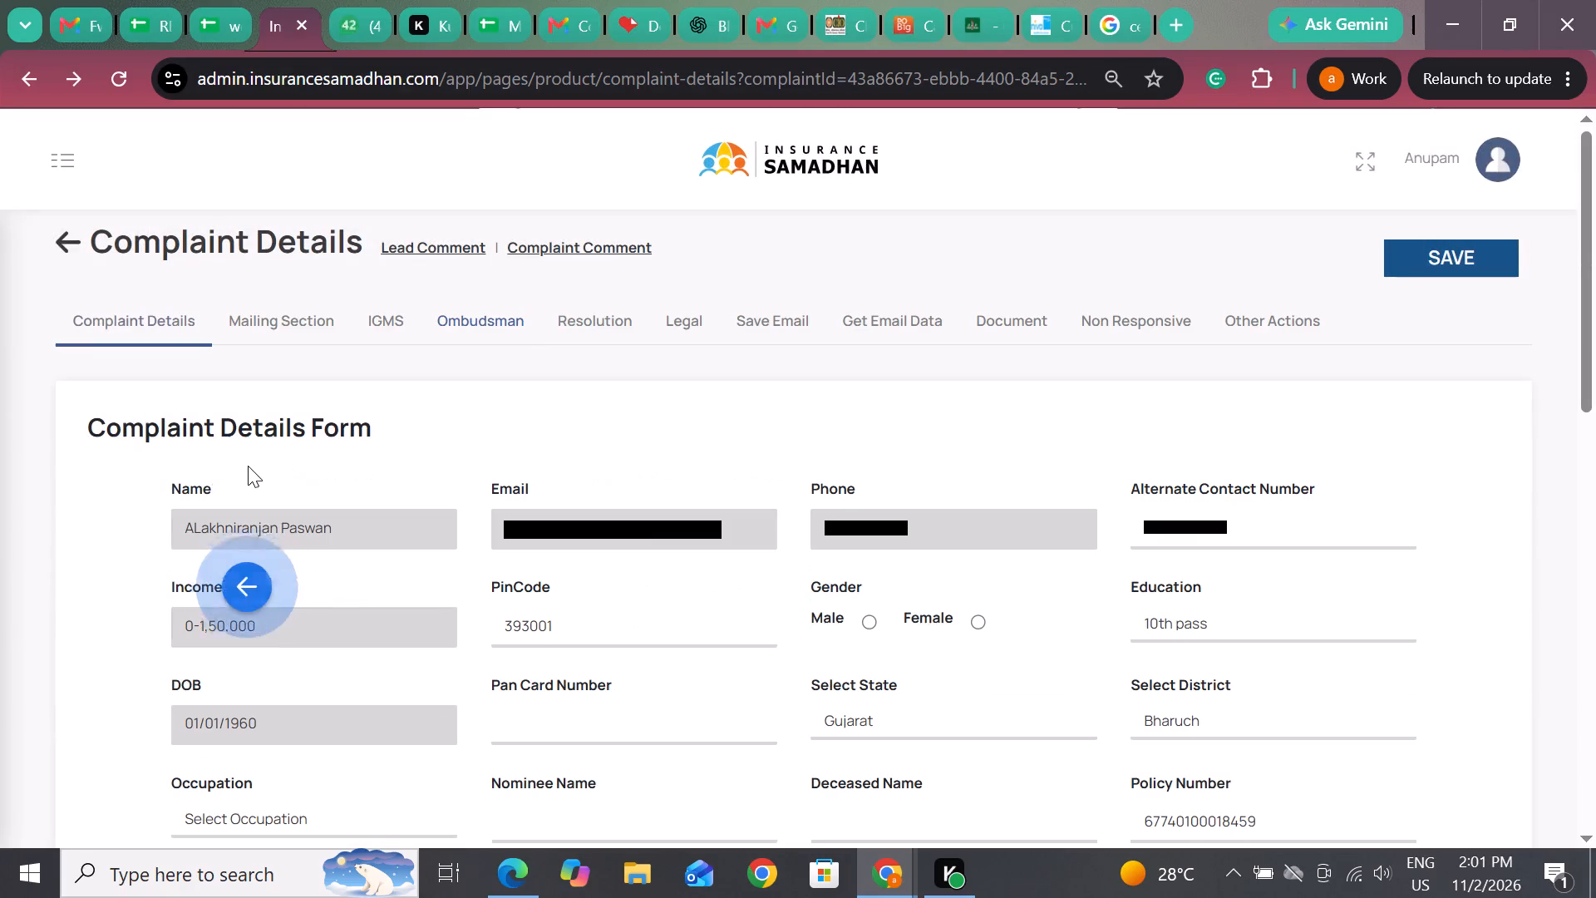
click(59, 239)
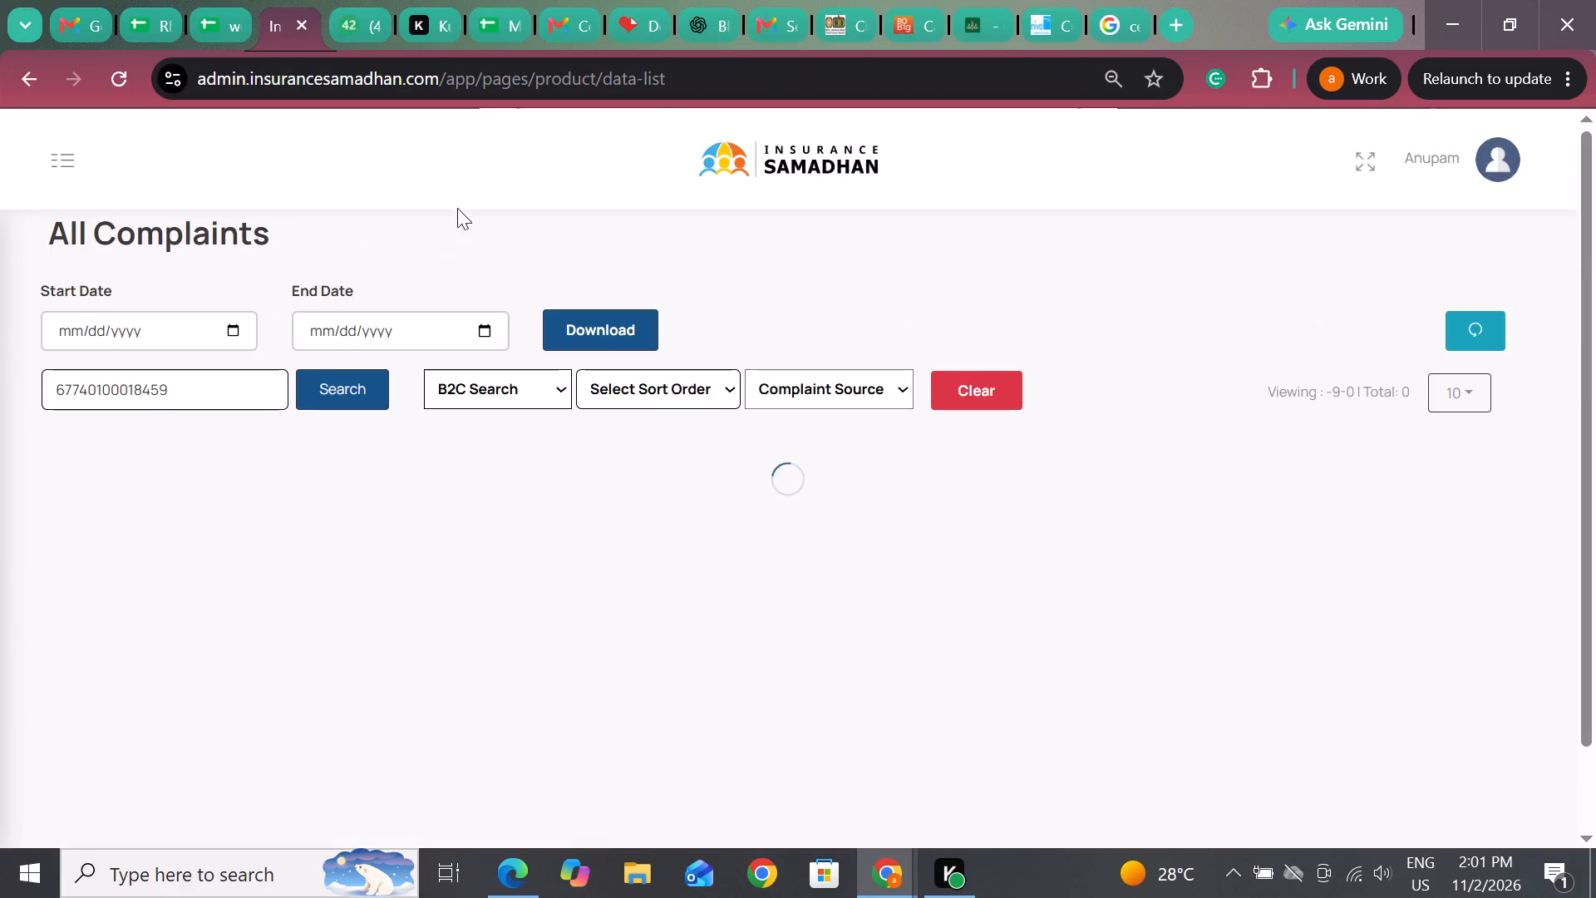
scroll(308, 534, down, 1)
scroll(422, 476, down, 1)
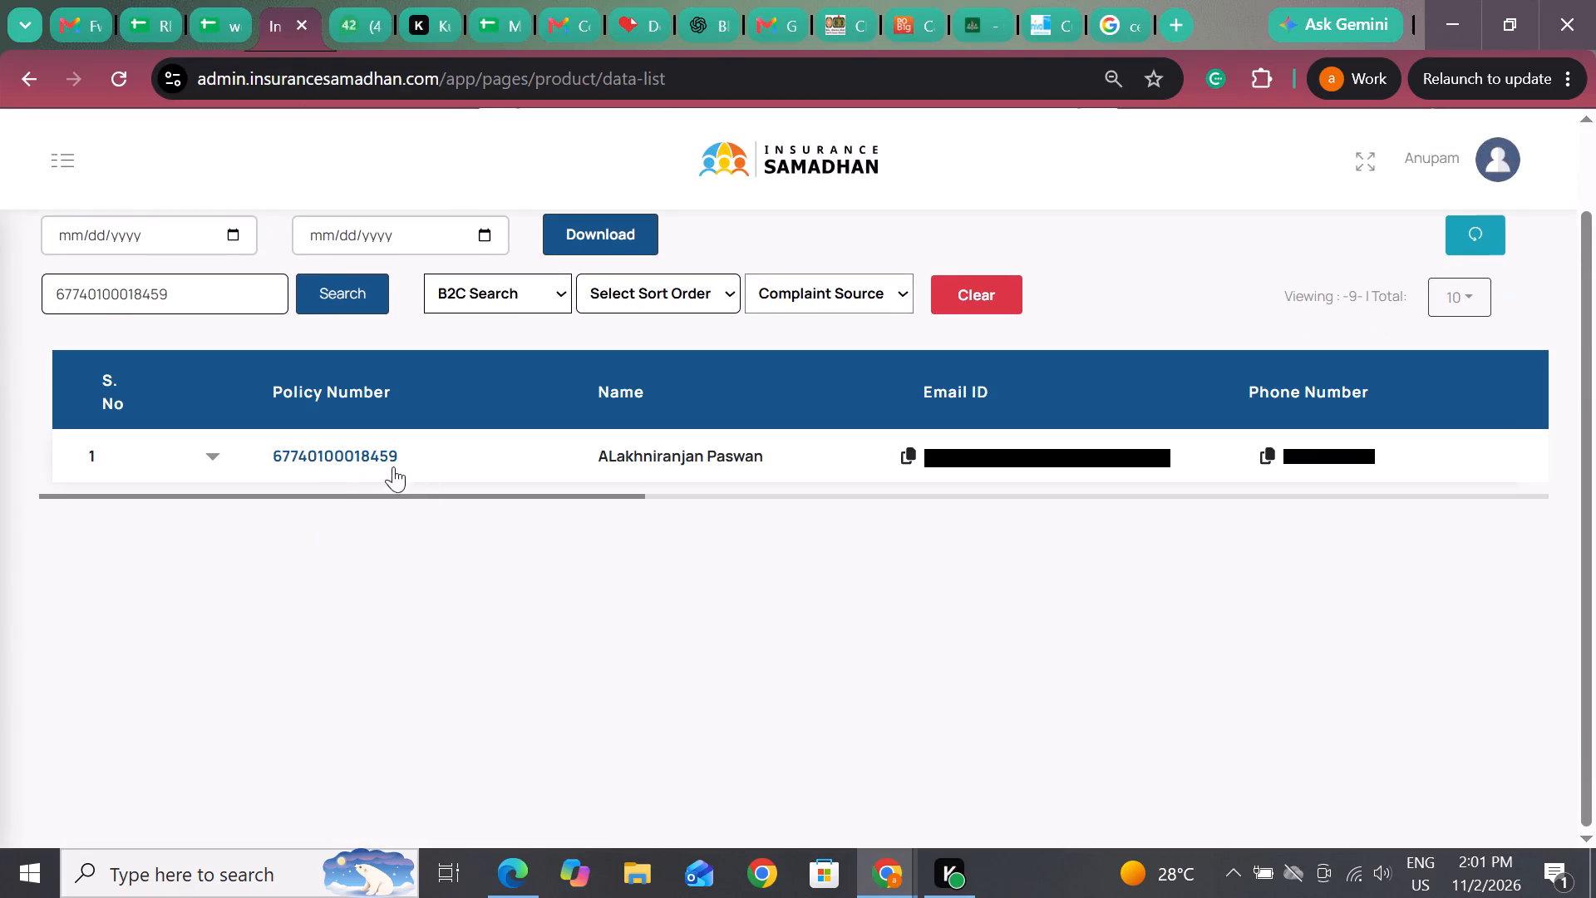
click(347, 462)
click(484, 313)
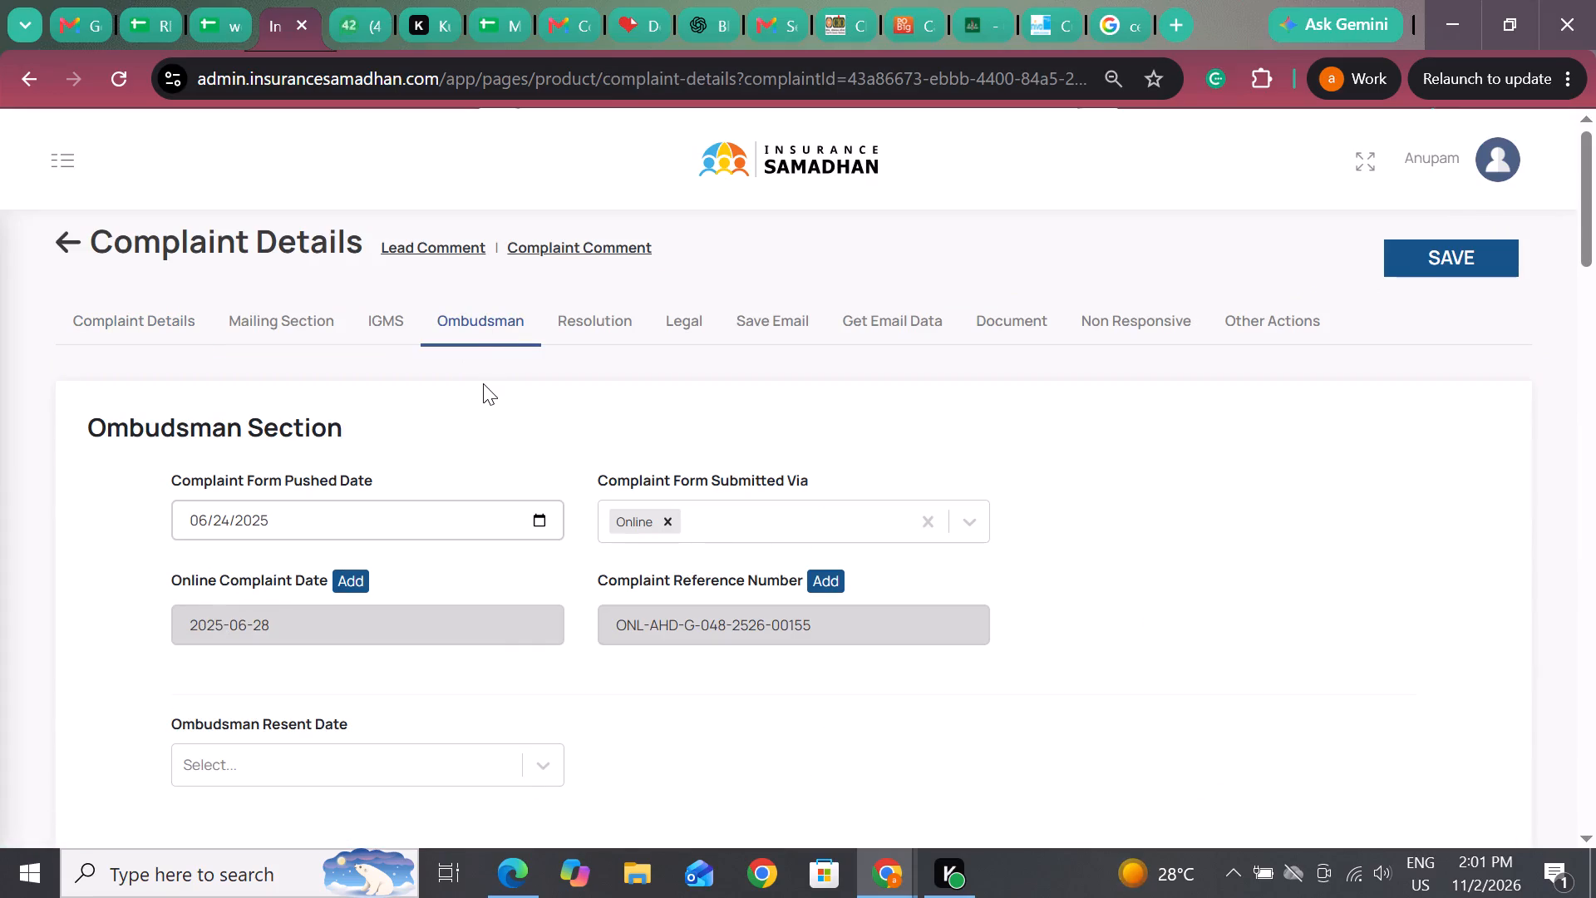
scroll(483, 393, down, 3)
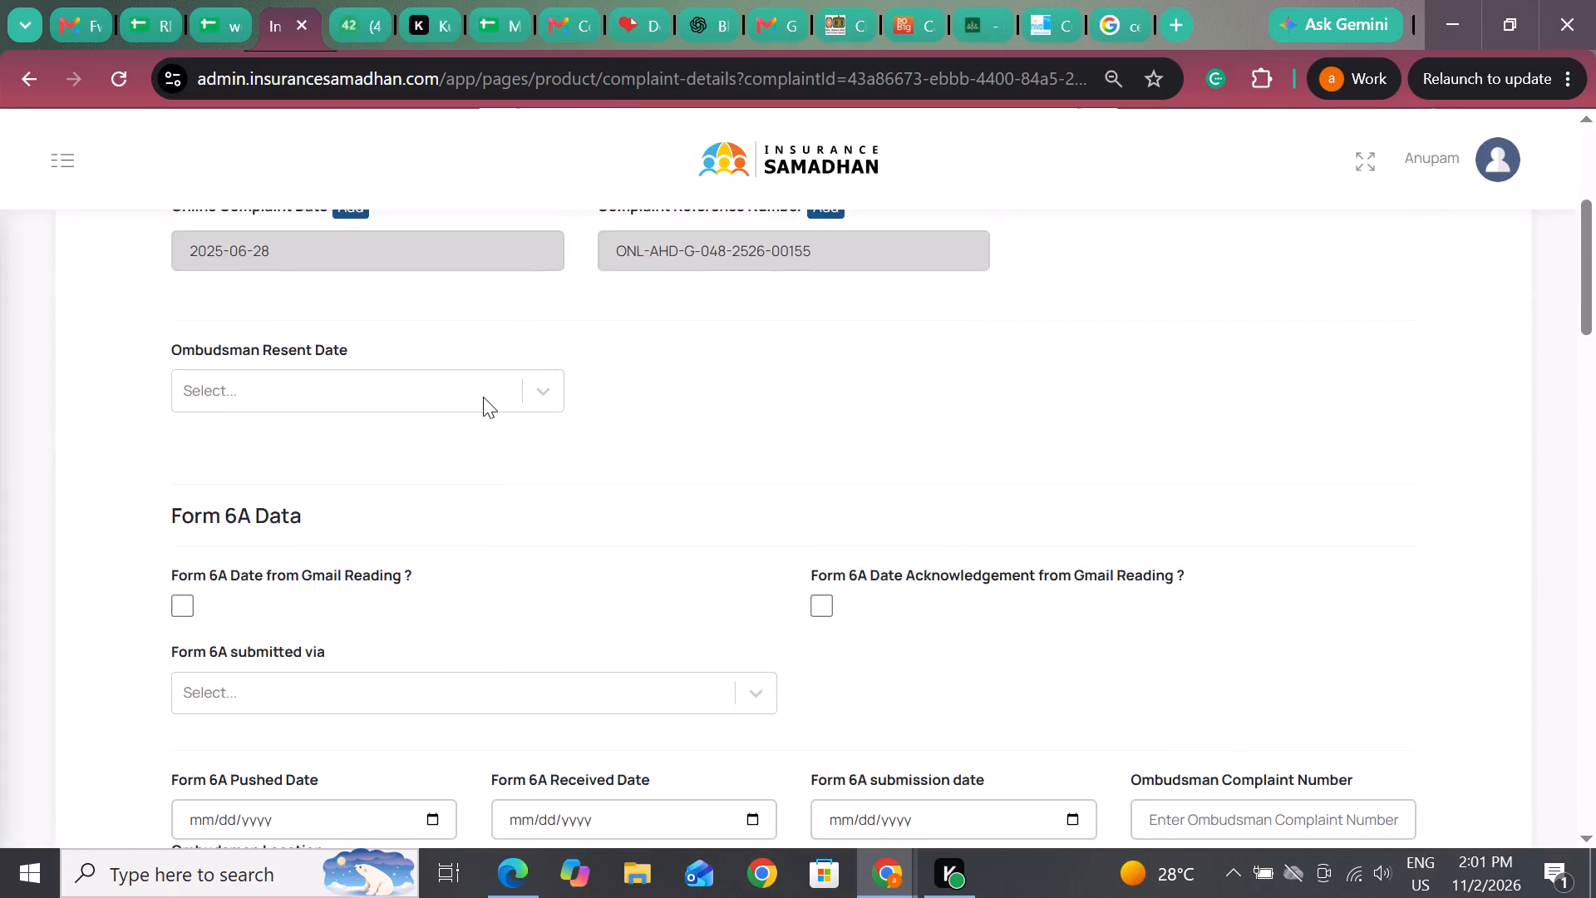
scroll(483, 397, down, 9)
scroll(328, 386, down, 6)
scroll(216, 414, up, 5)
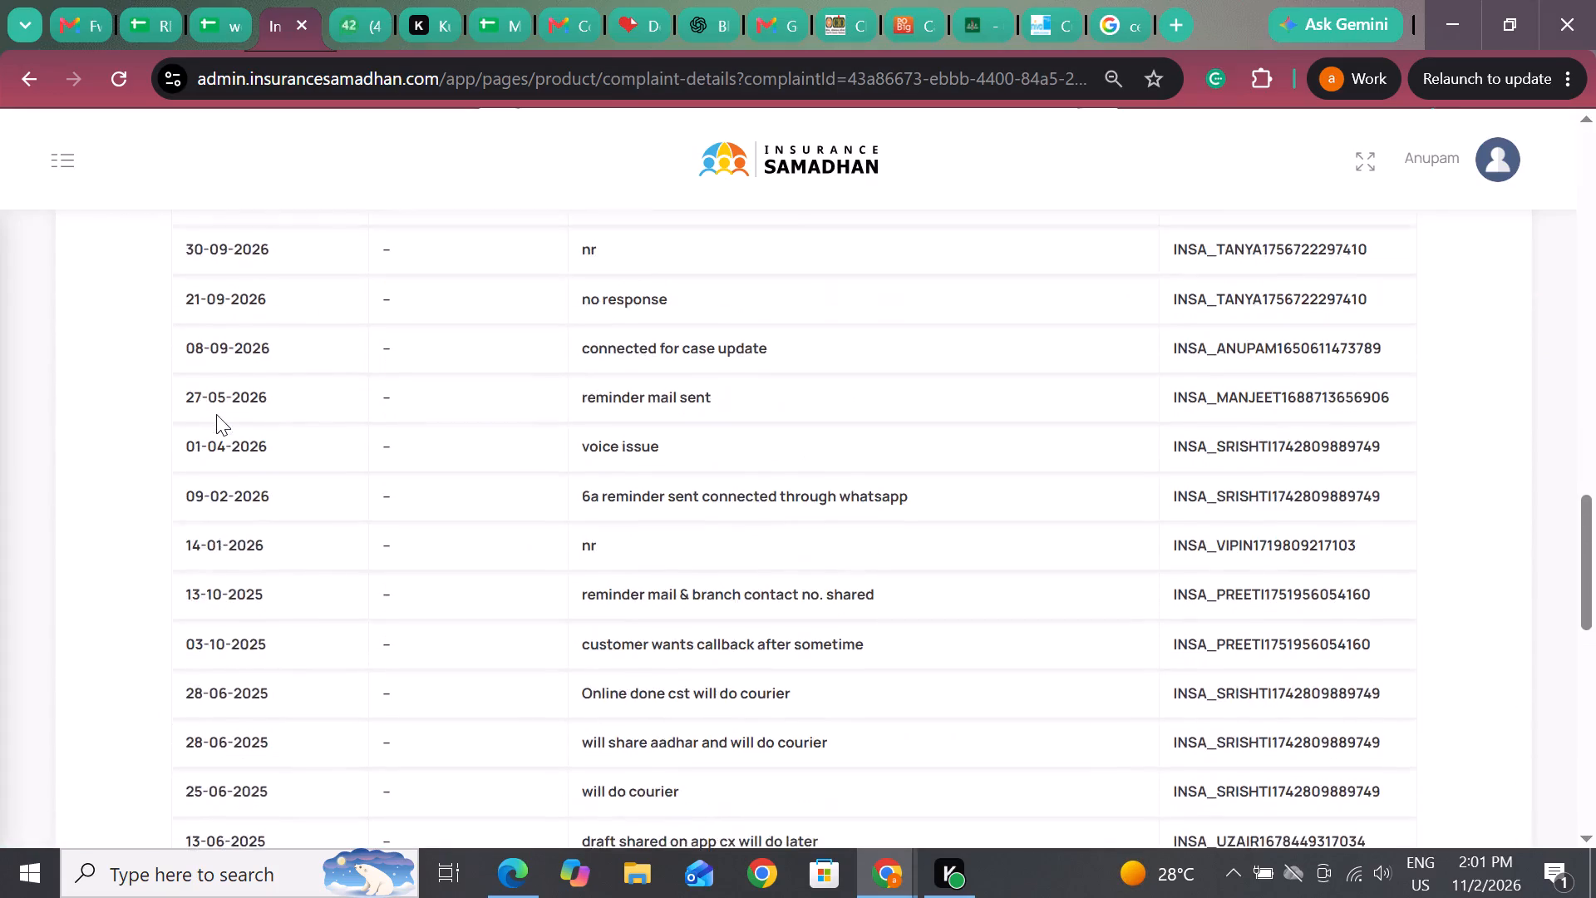
scroll(216, 414, up, 11)
Copy the customer's phone number from Complaint Details and enter it on the Council for Insurance Ombudsmen's complaint tracking page.
click(133, 336)
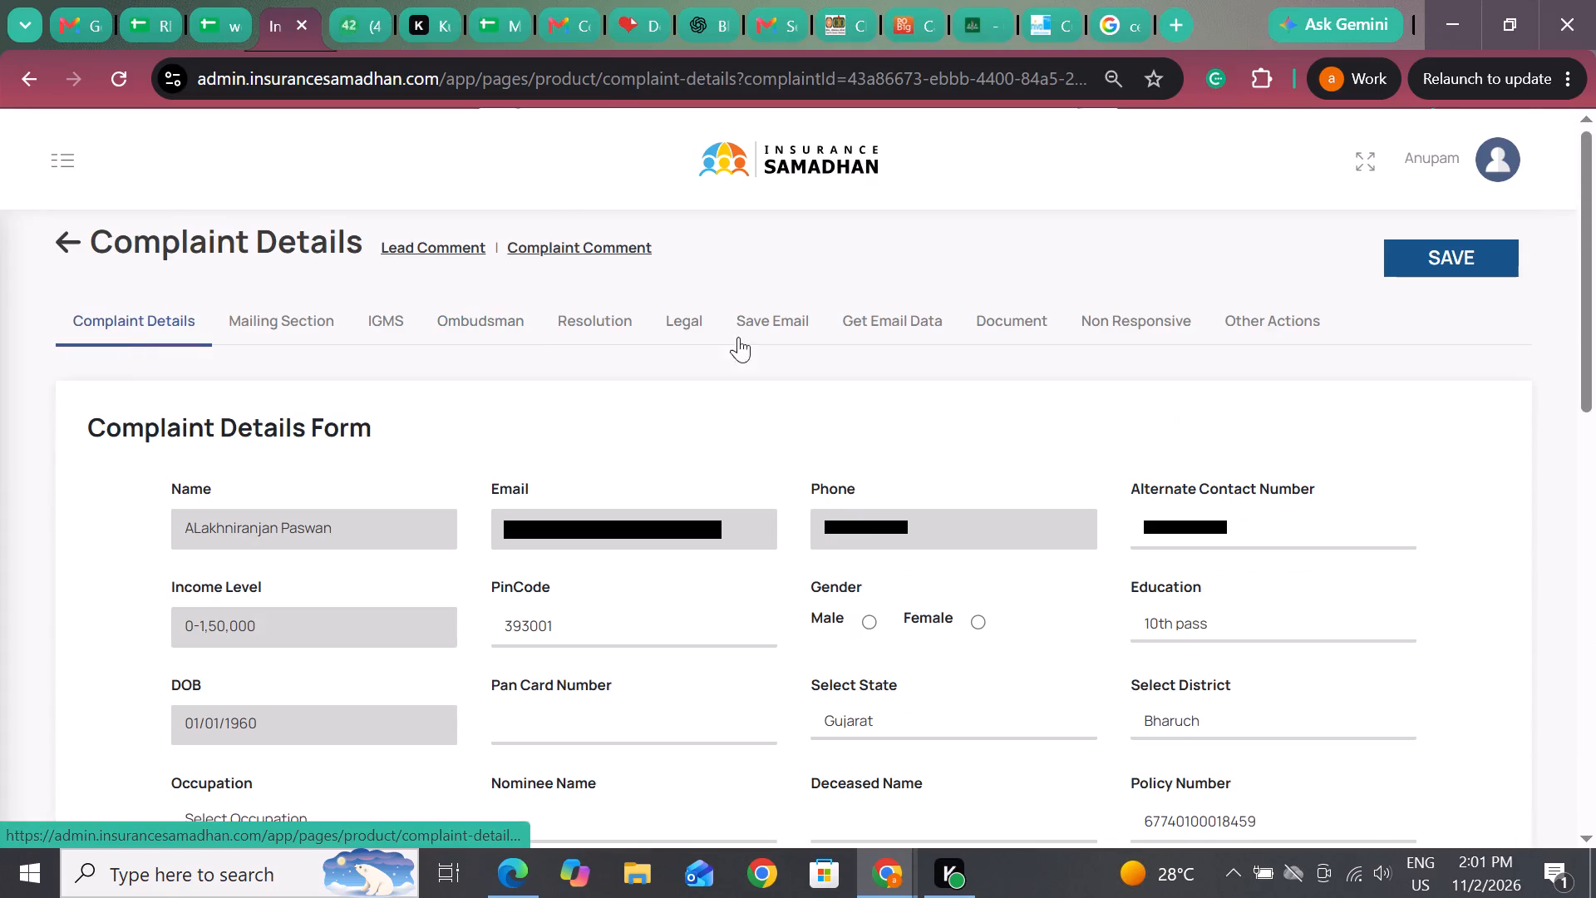
drag(928, 534, 788, 530)
key(ctrl+c)
key(ctrl+c)
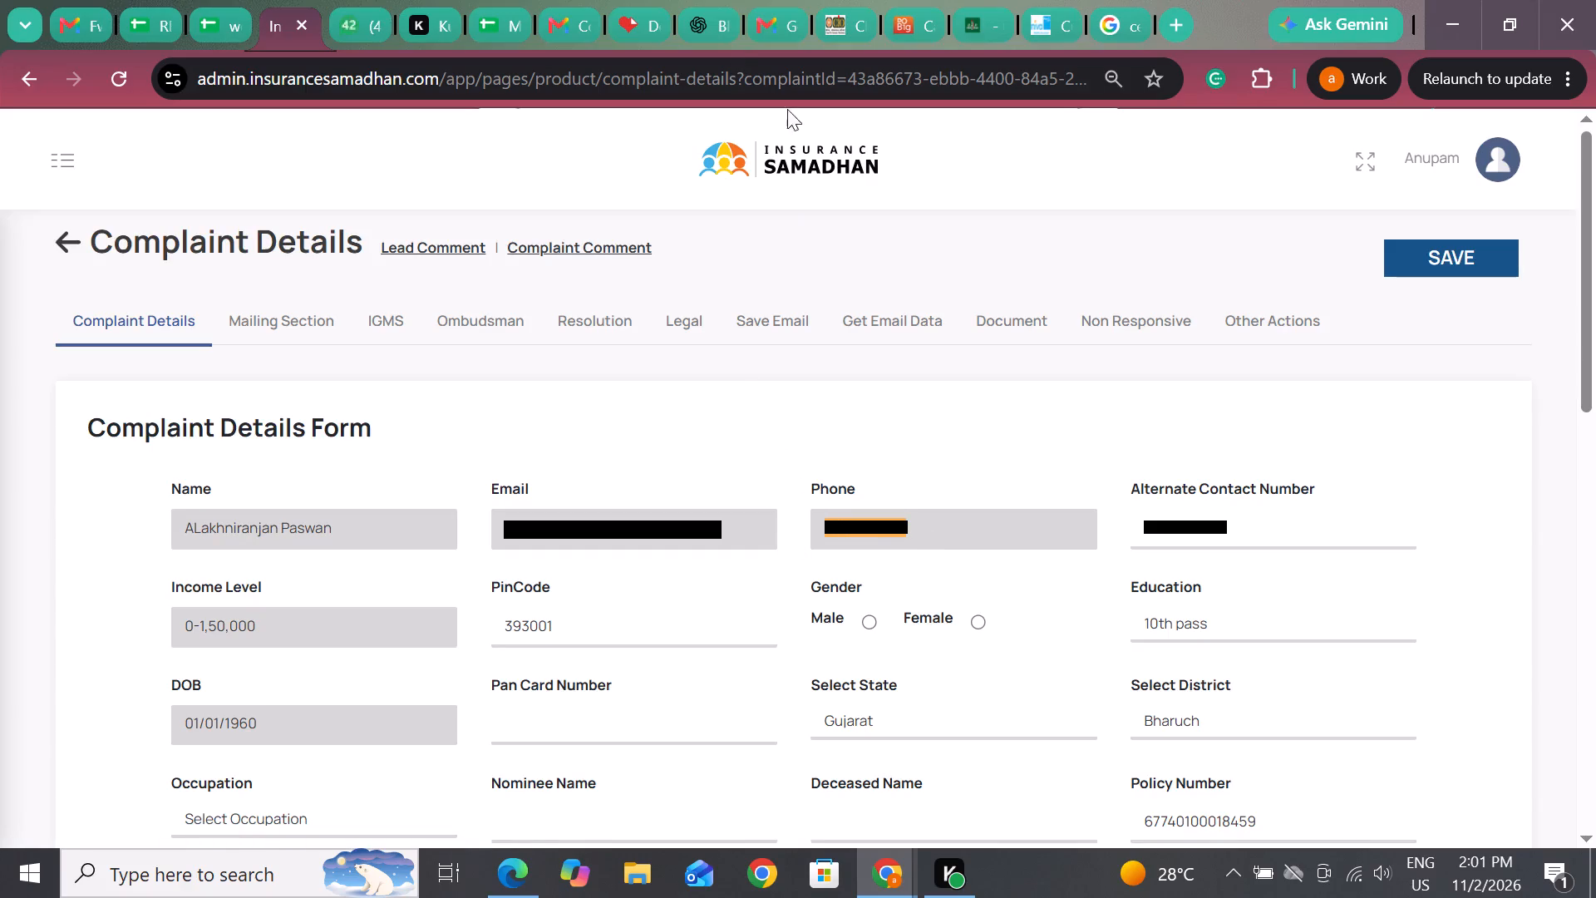
key(ctrl+c)
click(949, 46)
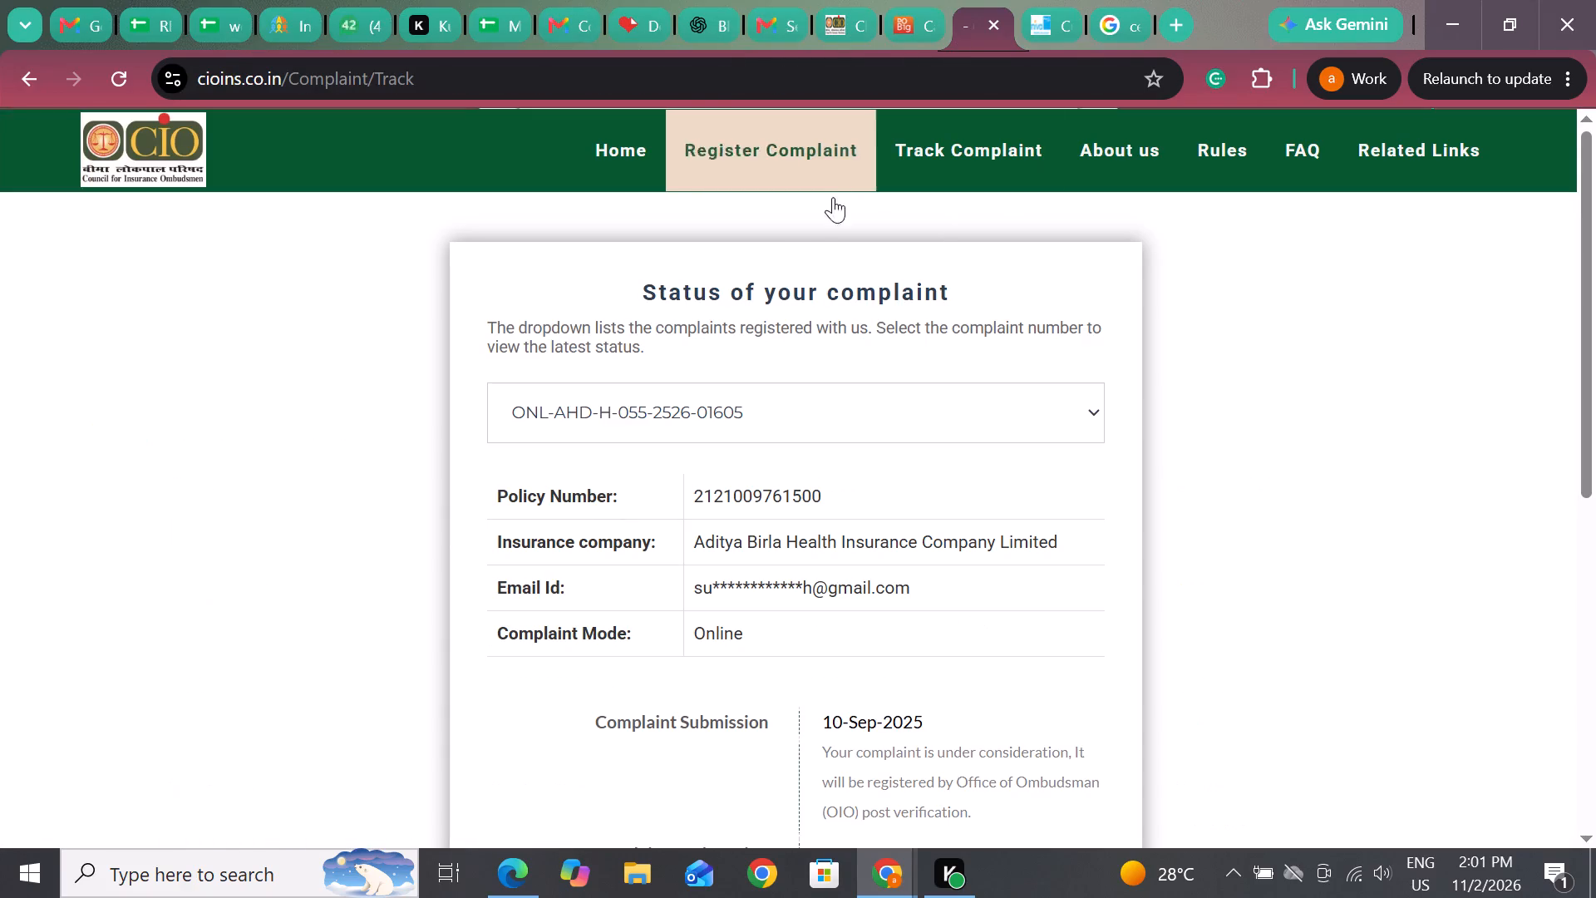
scroll(773, 274, up, 6)
click(974, 148)
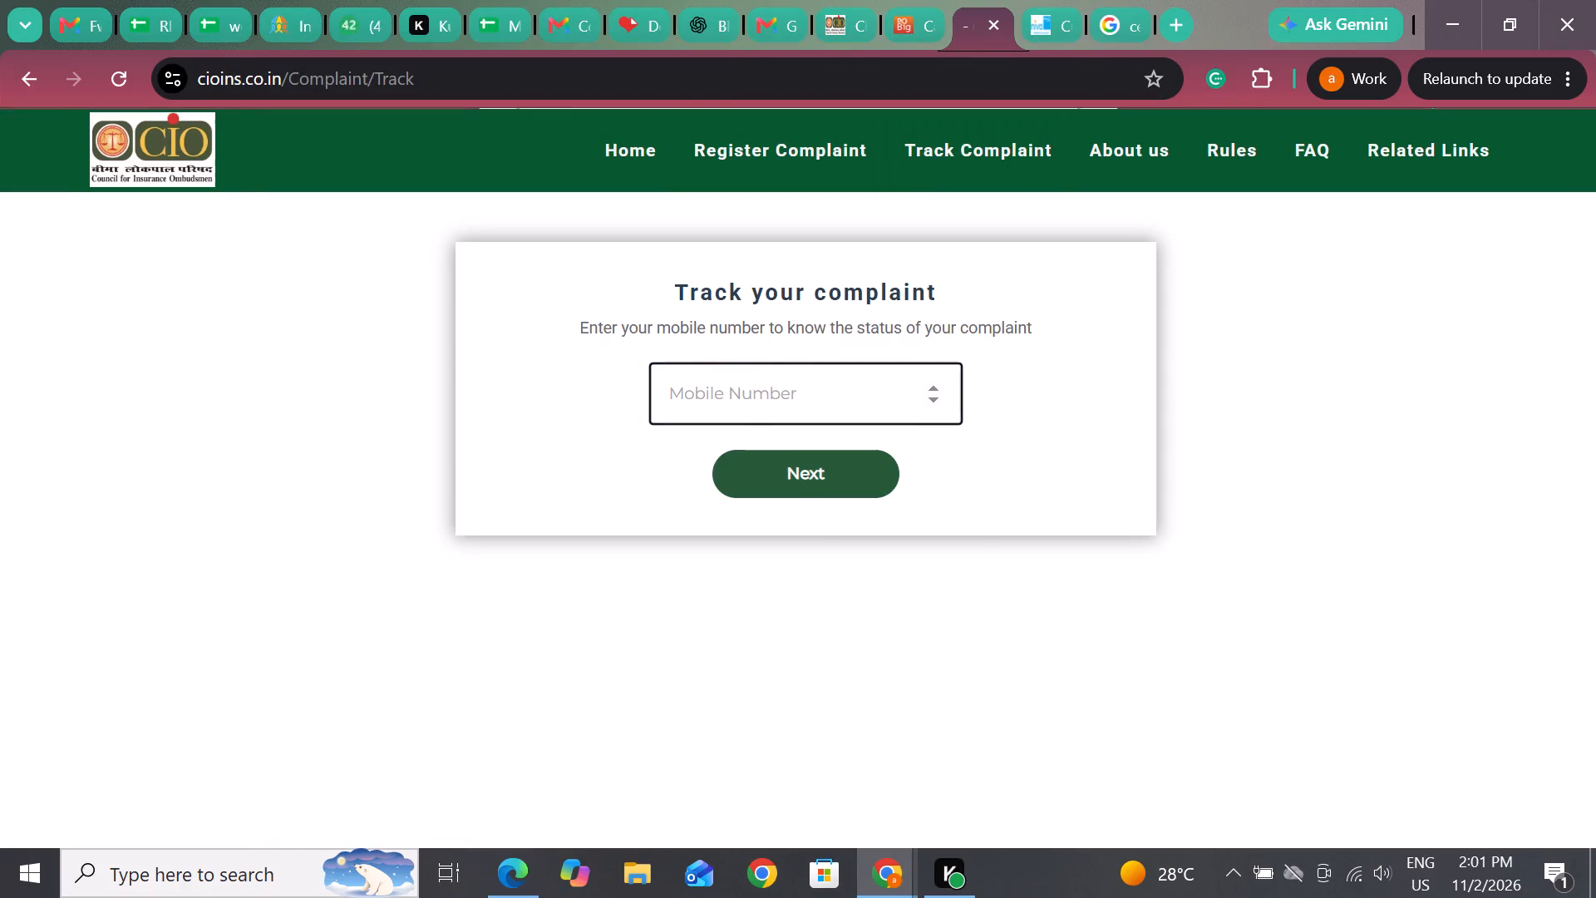
ctrl+click(730, 390)
key(ctrl+v)
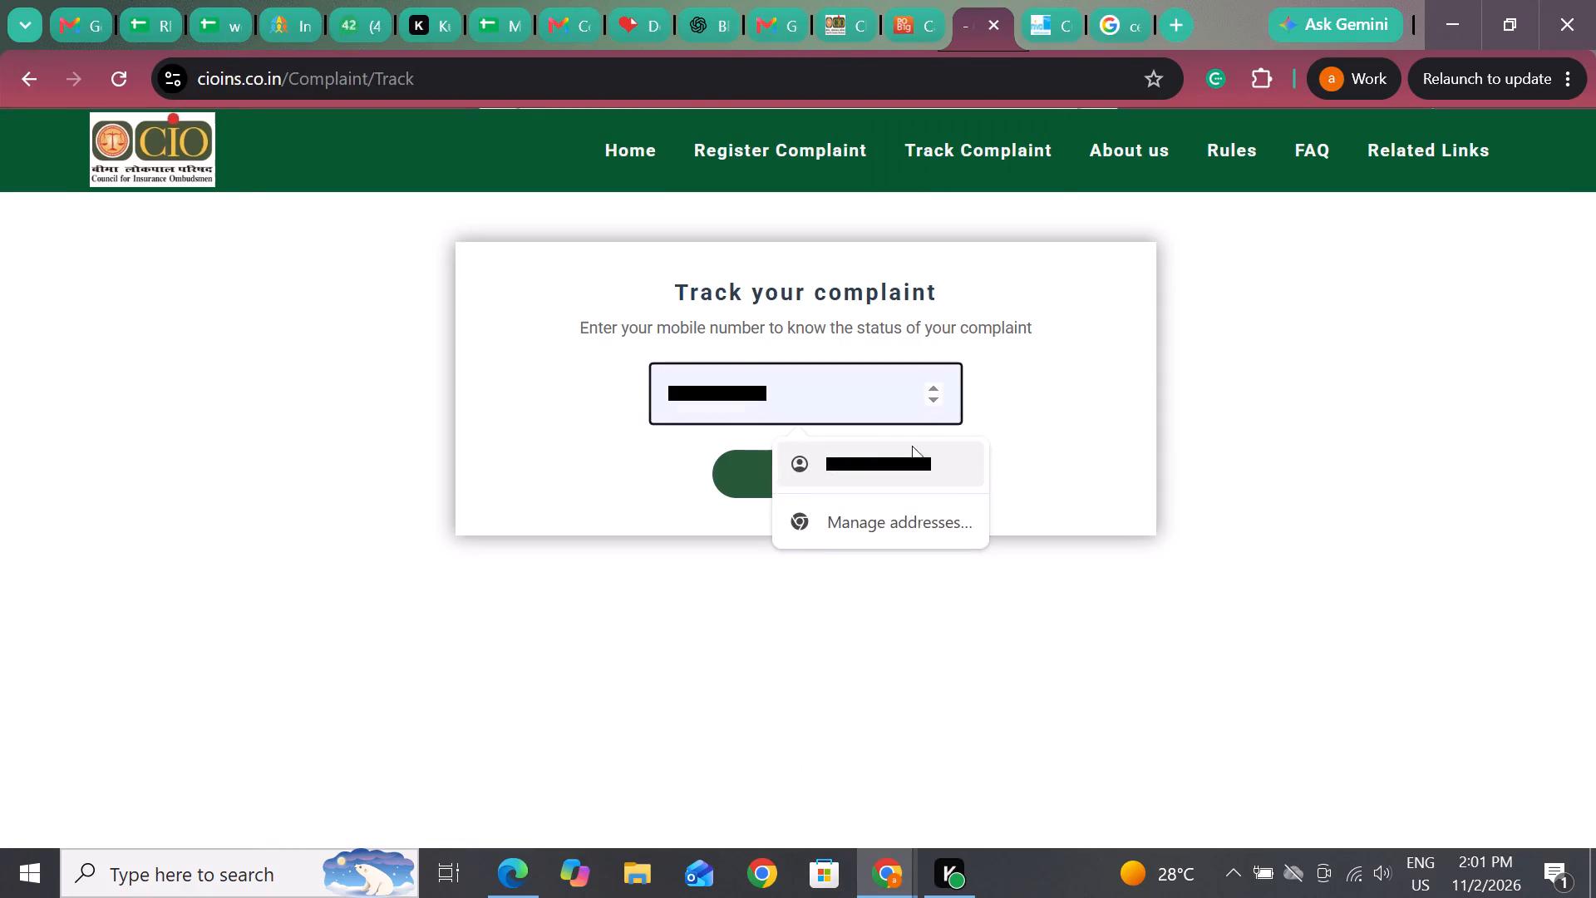
click(1031, 383)
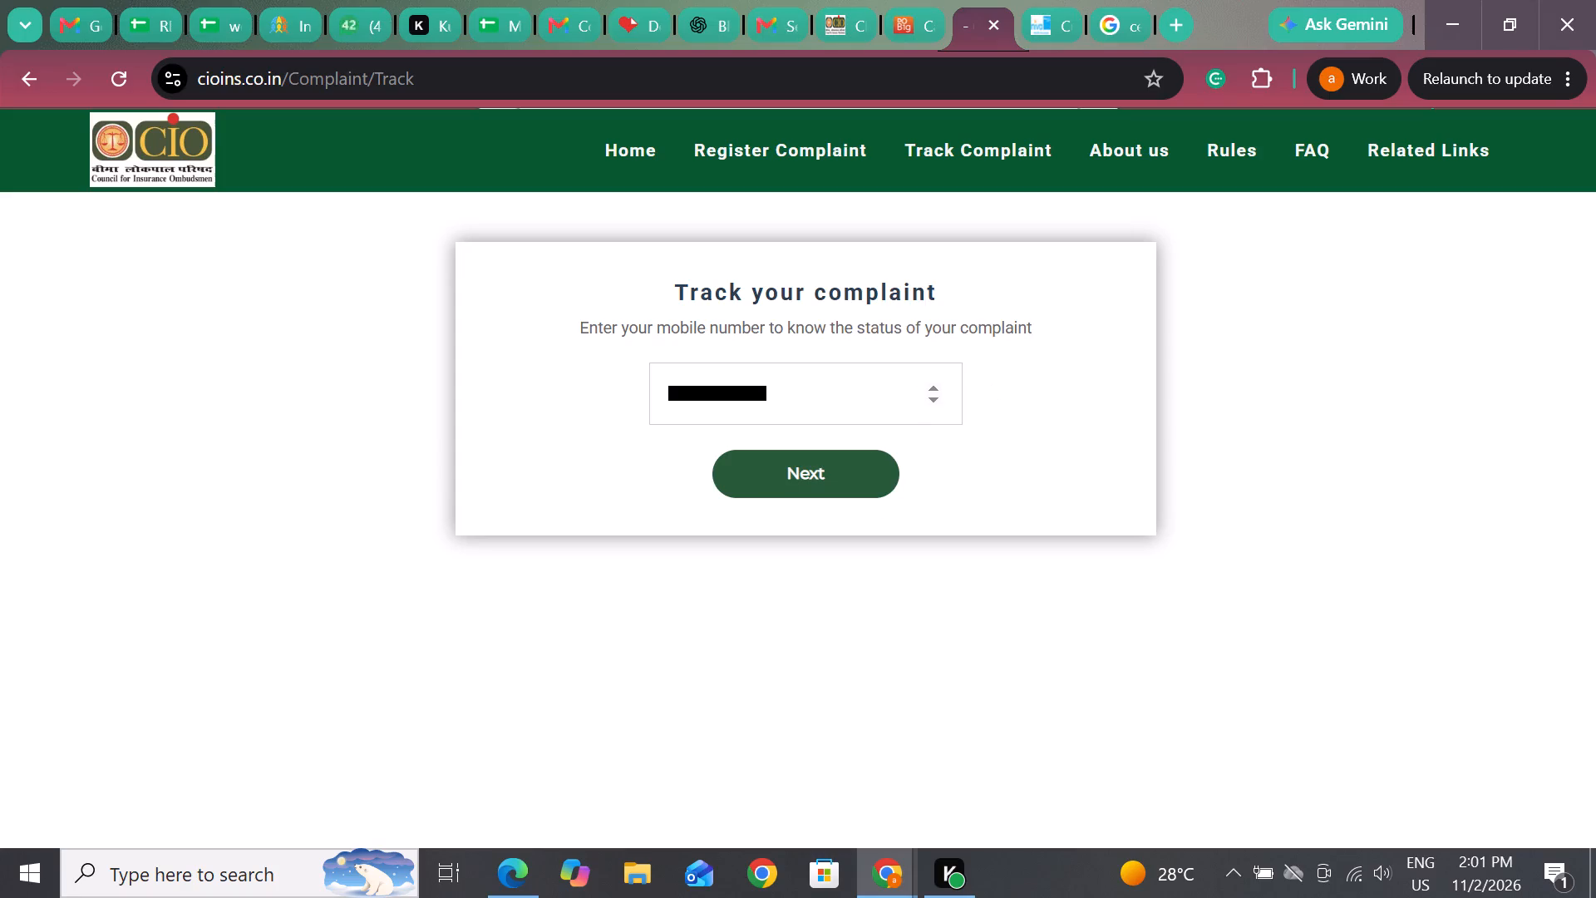
click(766, 387)
click(727, 387)
click(649, 393)
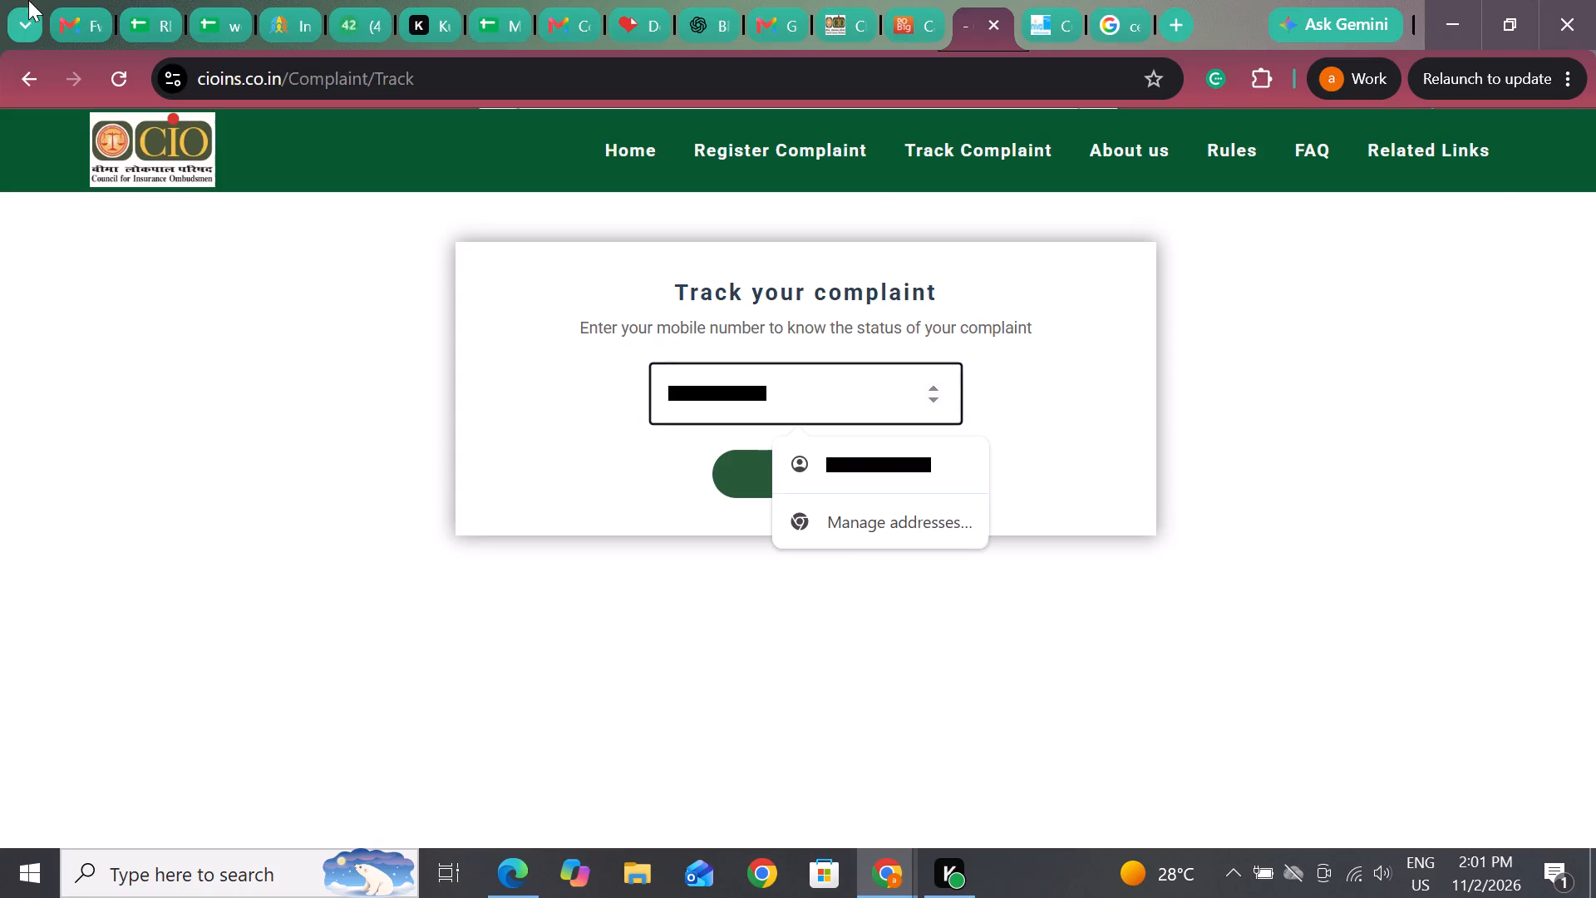
Return to the admin portal and look through the complaint's Complaint Details form.
click(269, 34)
scroll(316, 481, down, 1)
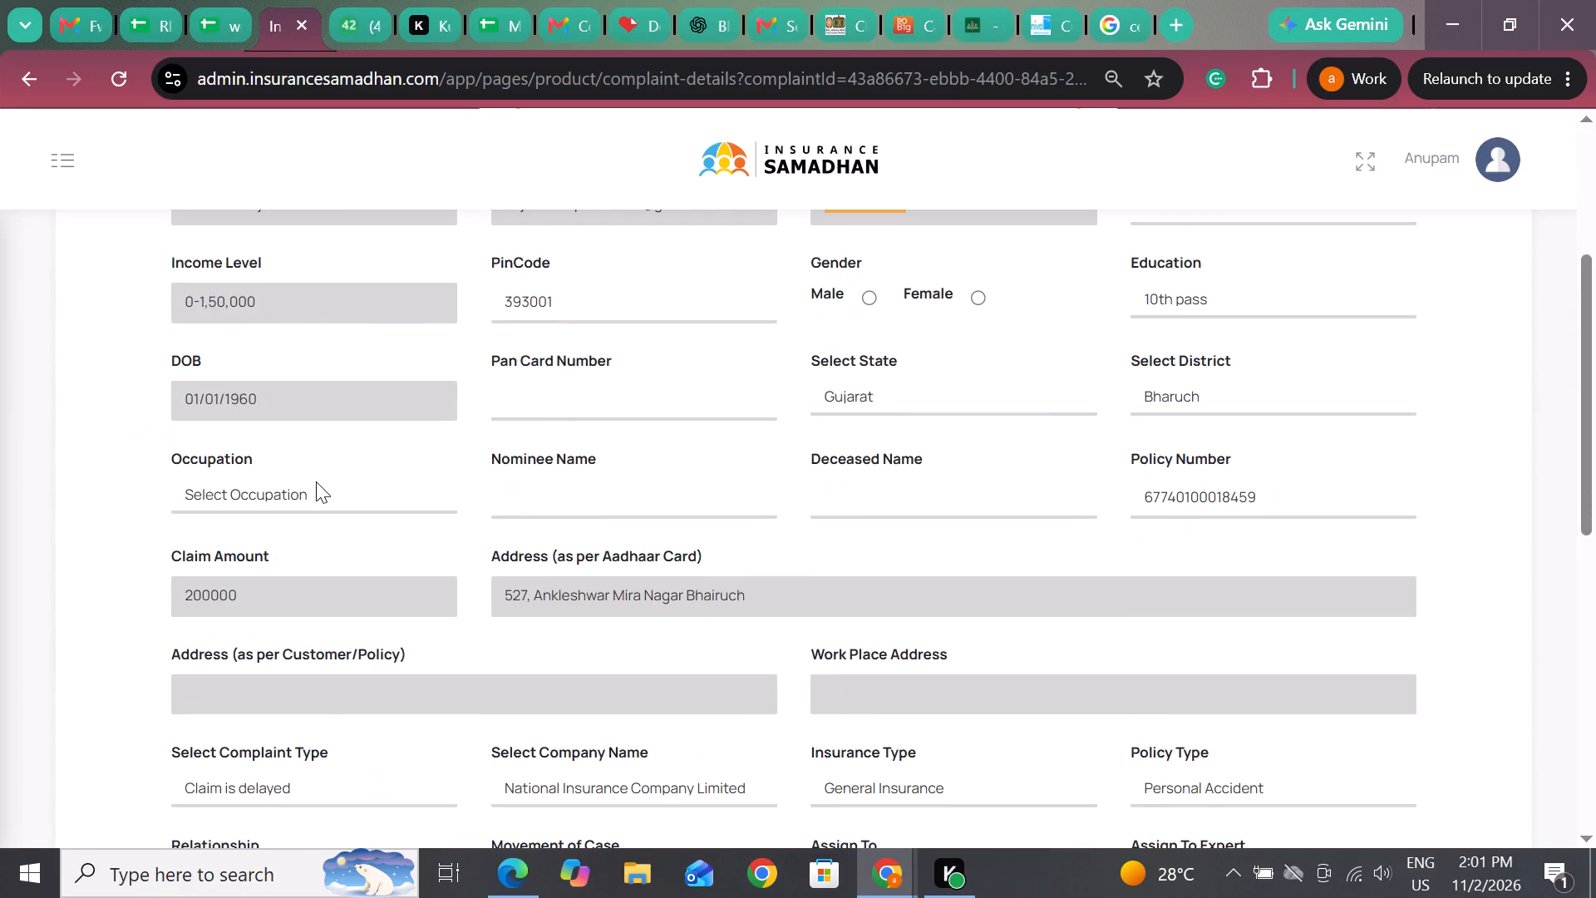
scroll(316, 481, down, 1)
scroll(220, 604, down, 1)
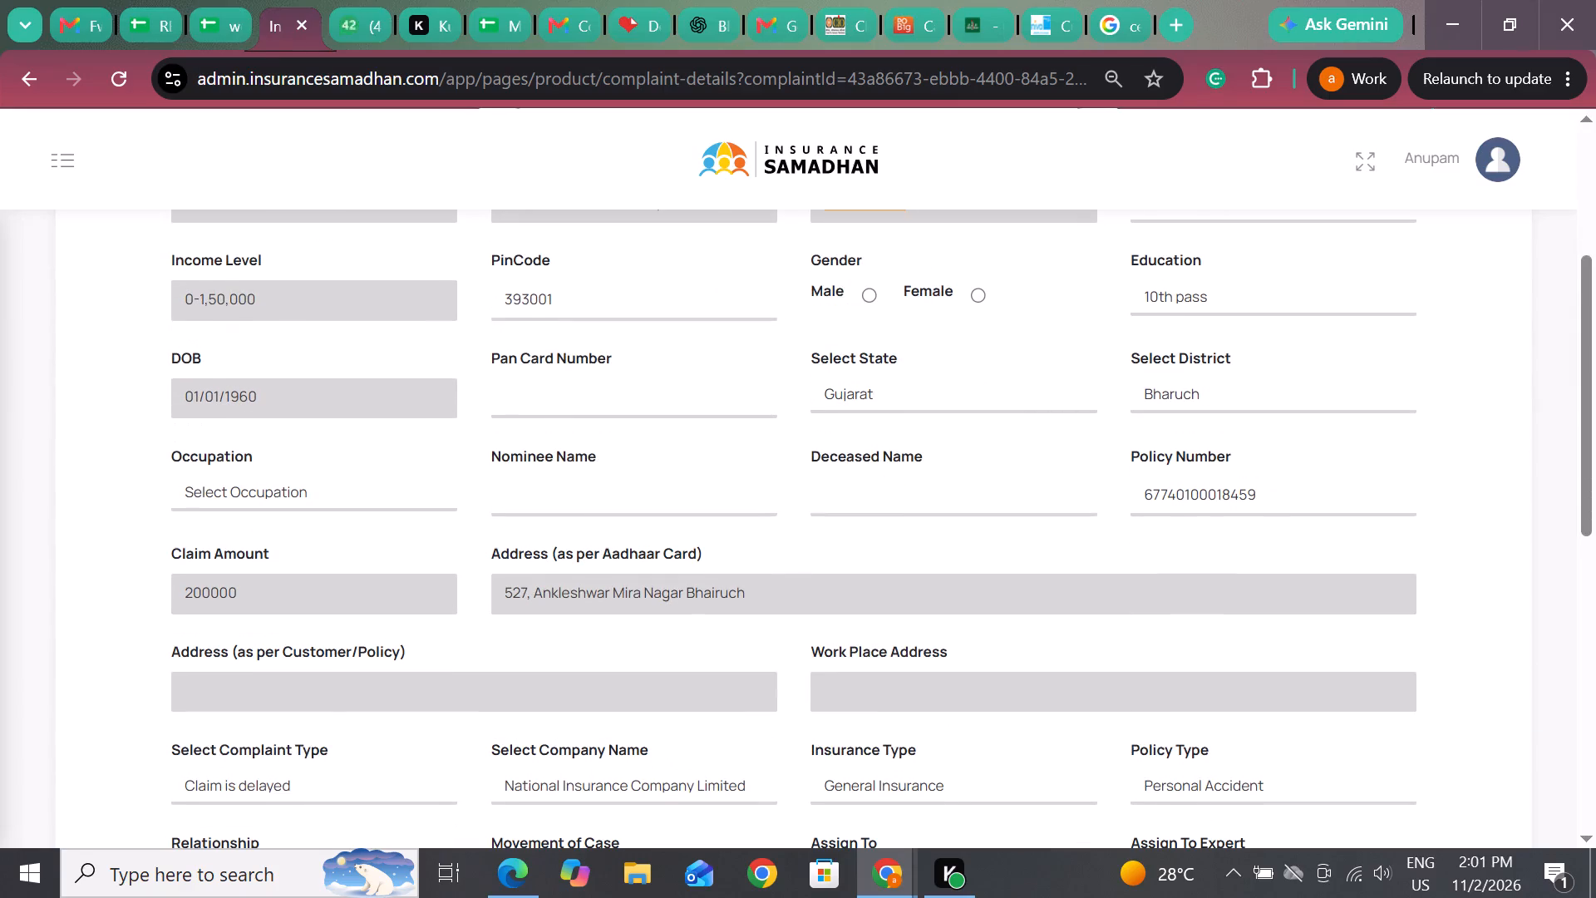
scroll(529, 487, up, 8)
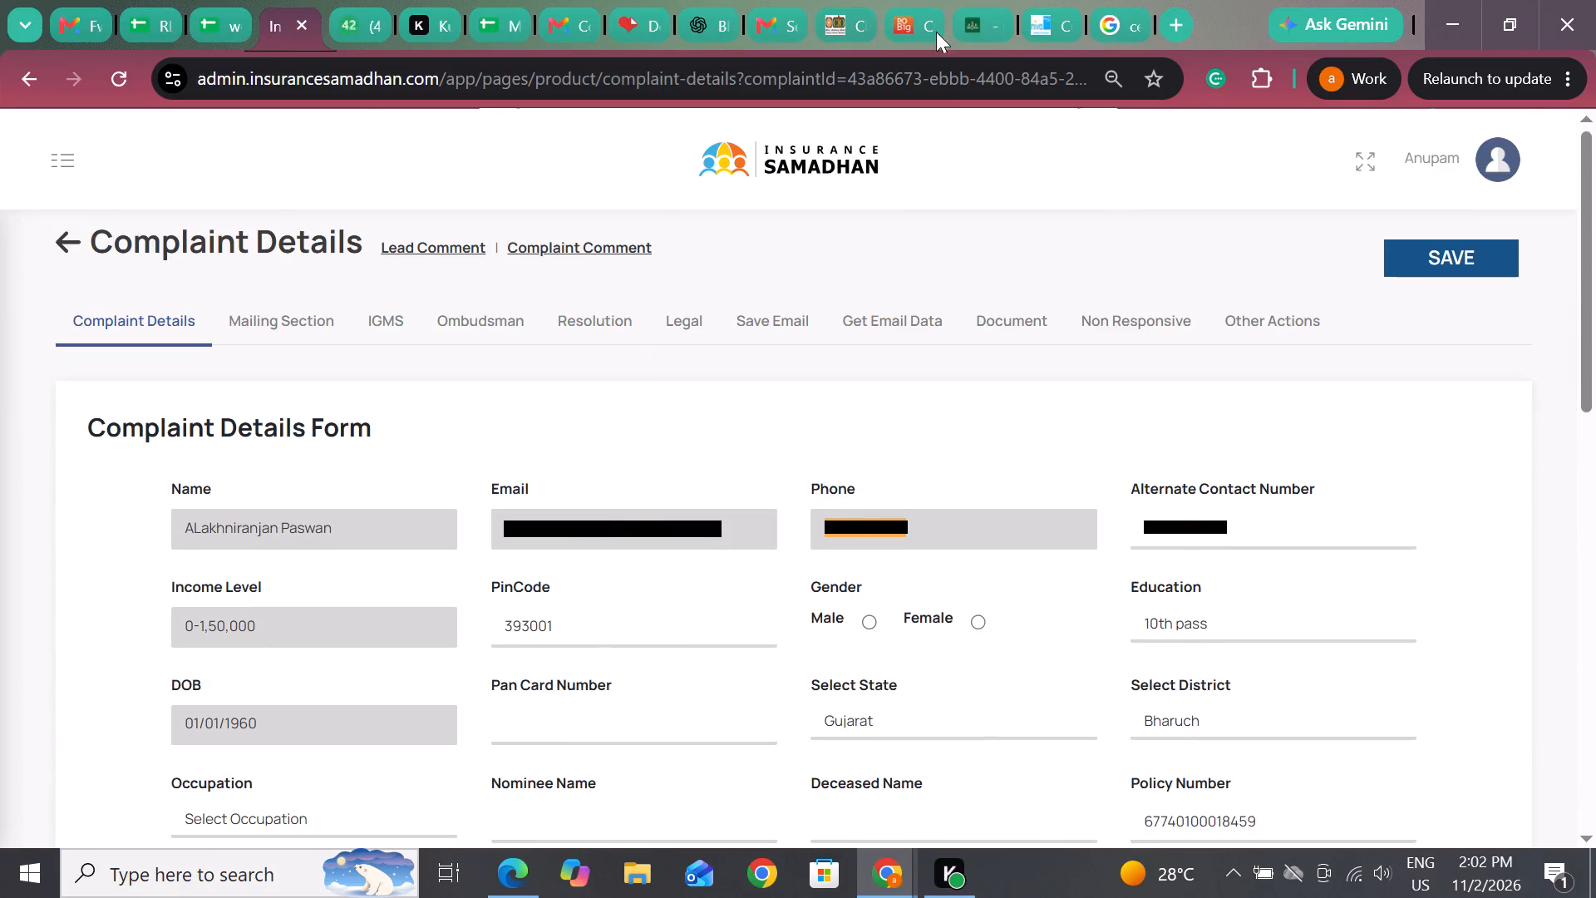
Submit the customer's mobile number on the CIO complaint tracking page and go to the OTP entry field.
click(996, 42)
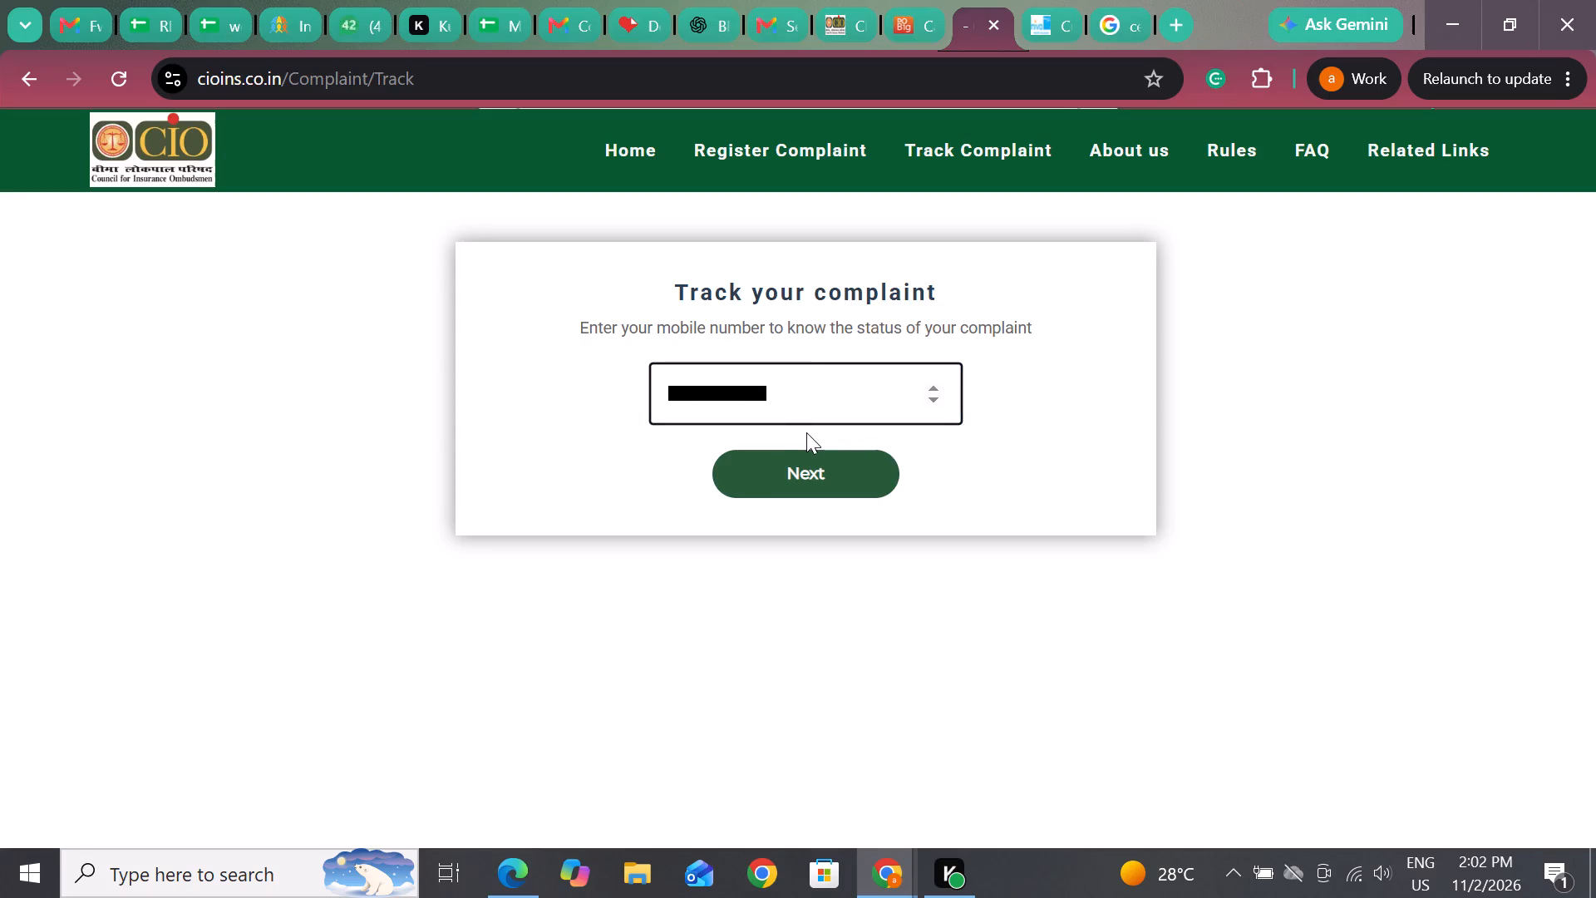
click(781, 467)
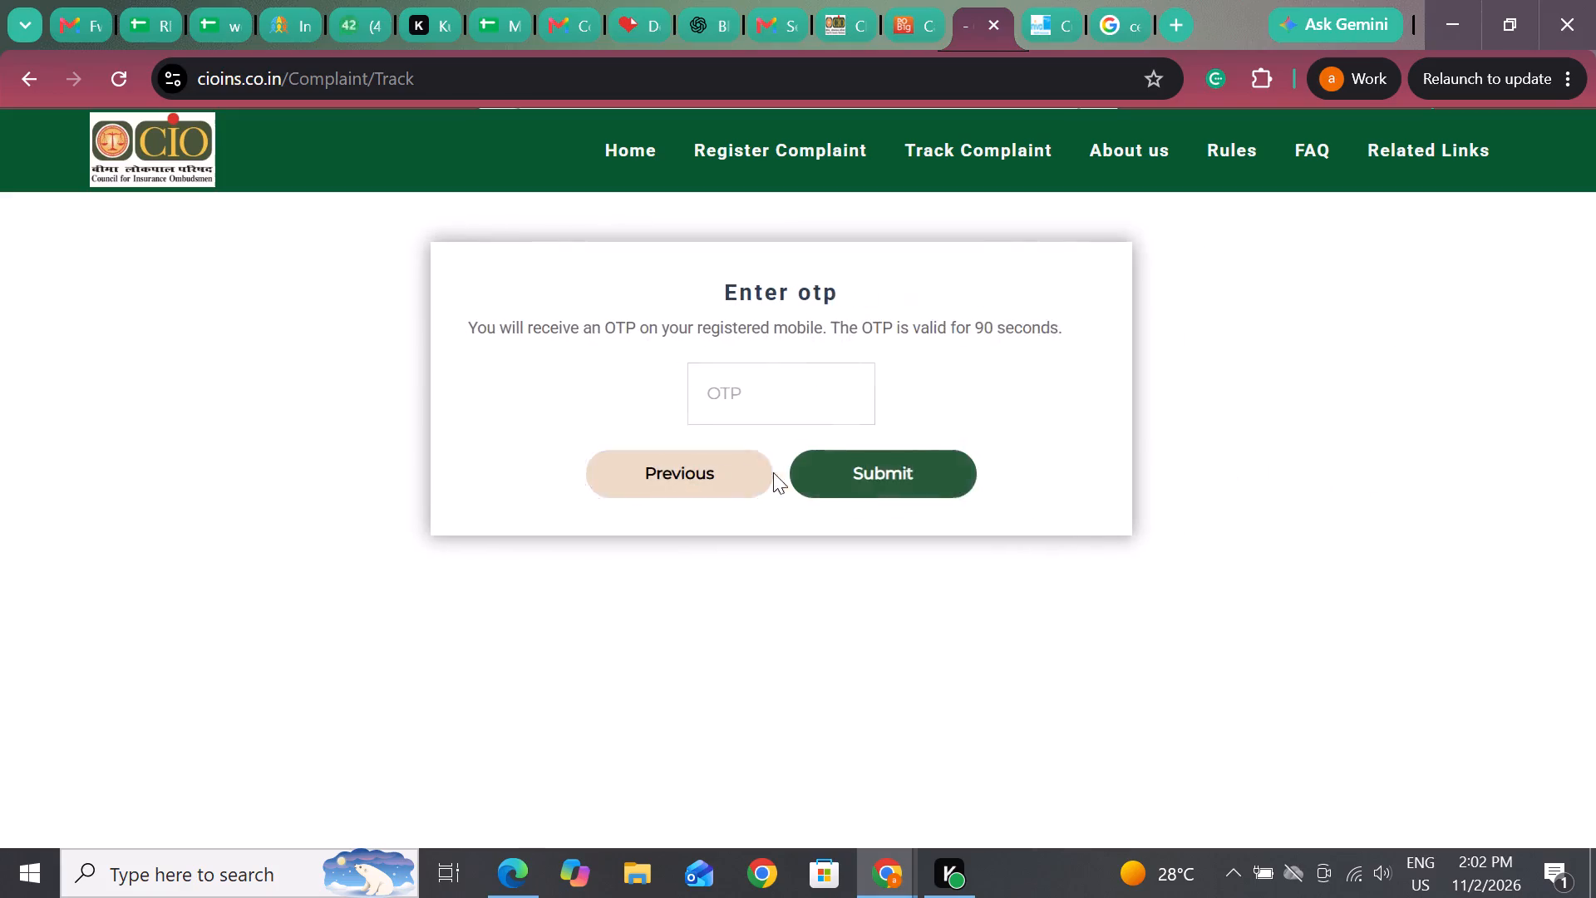
click(776, 407)
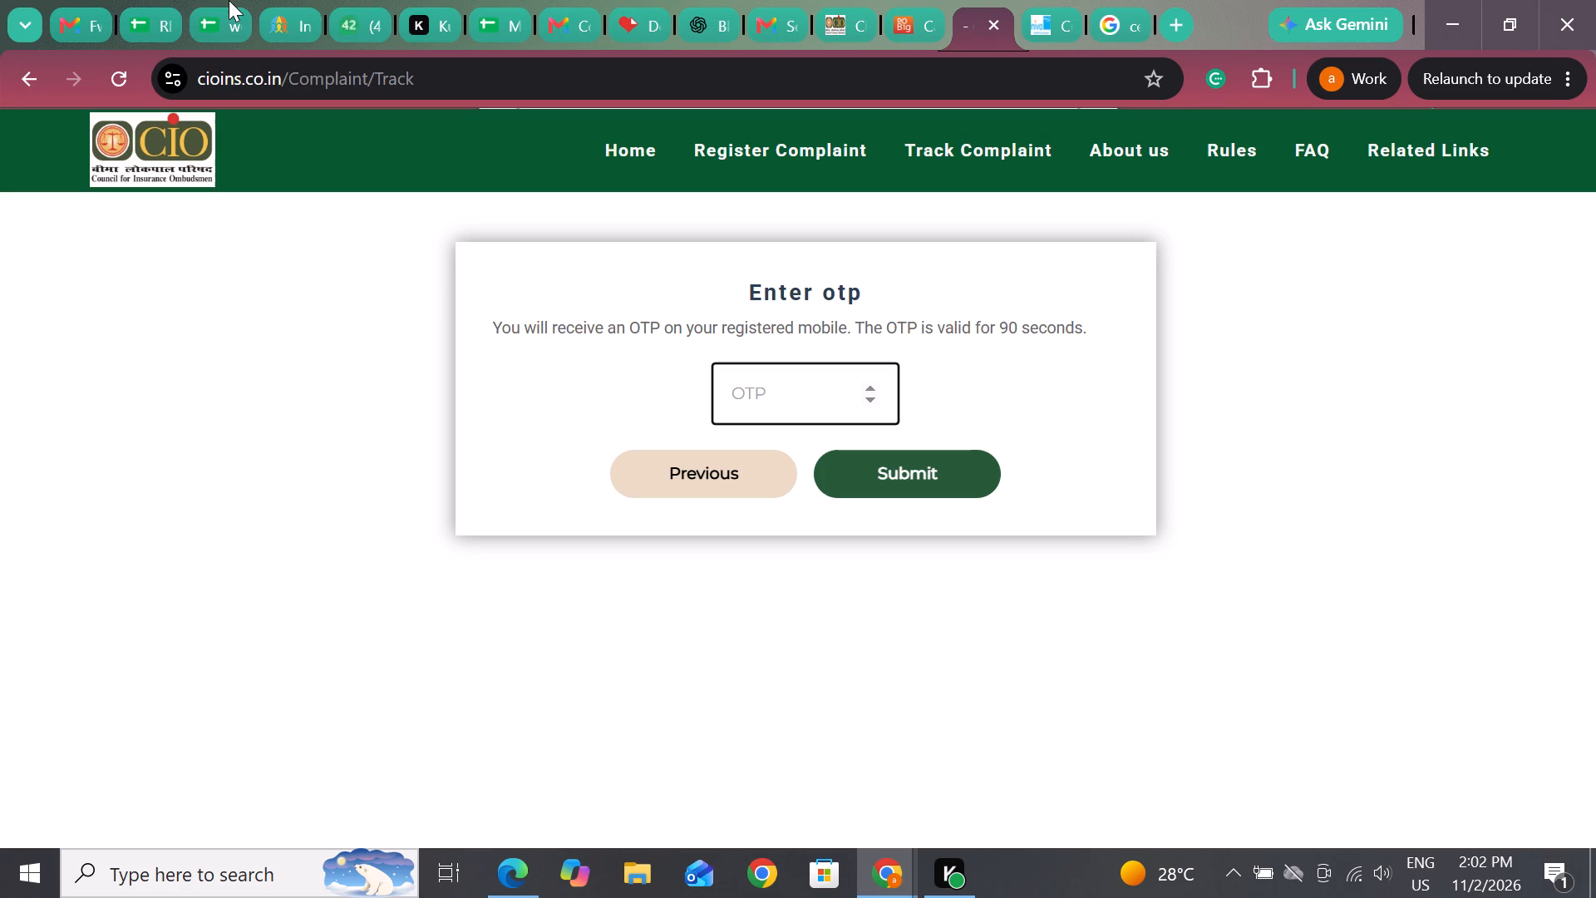
Send the customer an OTP email with the Multiple OTP option from the complaint's Ombudsman section in the admin portal.
click(271, 36)
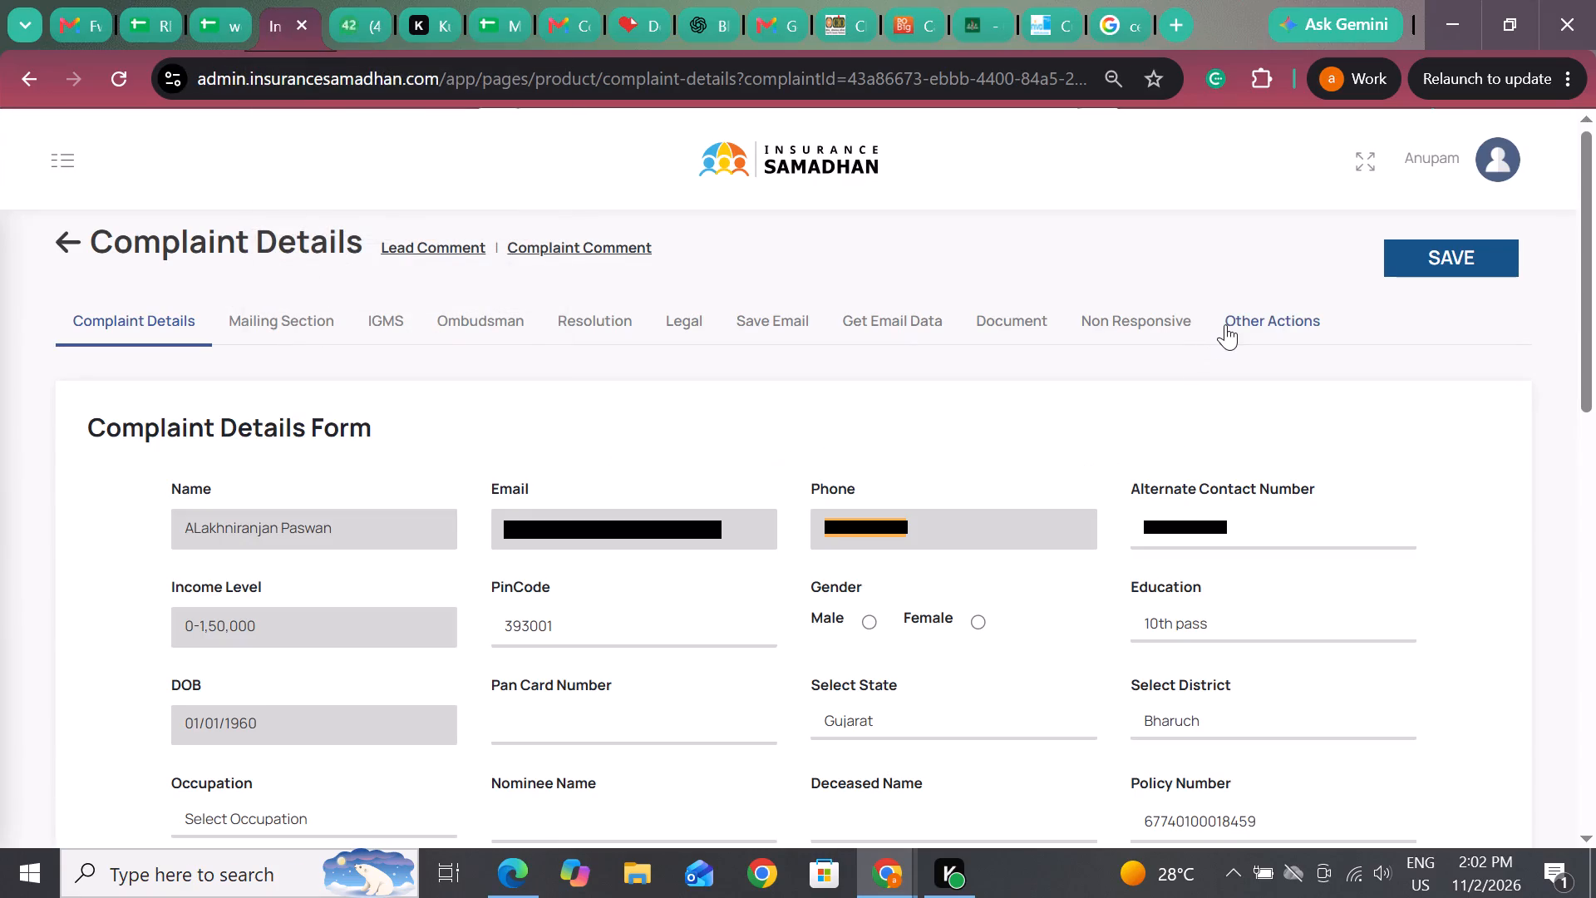
click(500, 325)
scroll(1130, 396, down, 9)
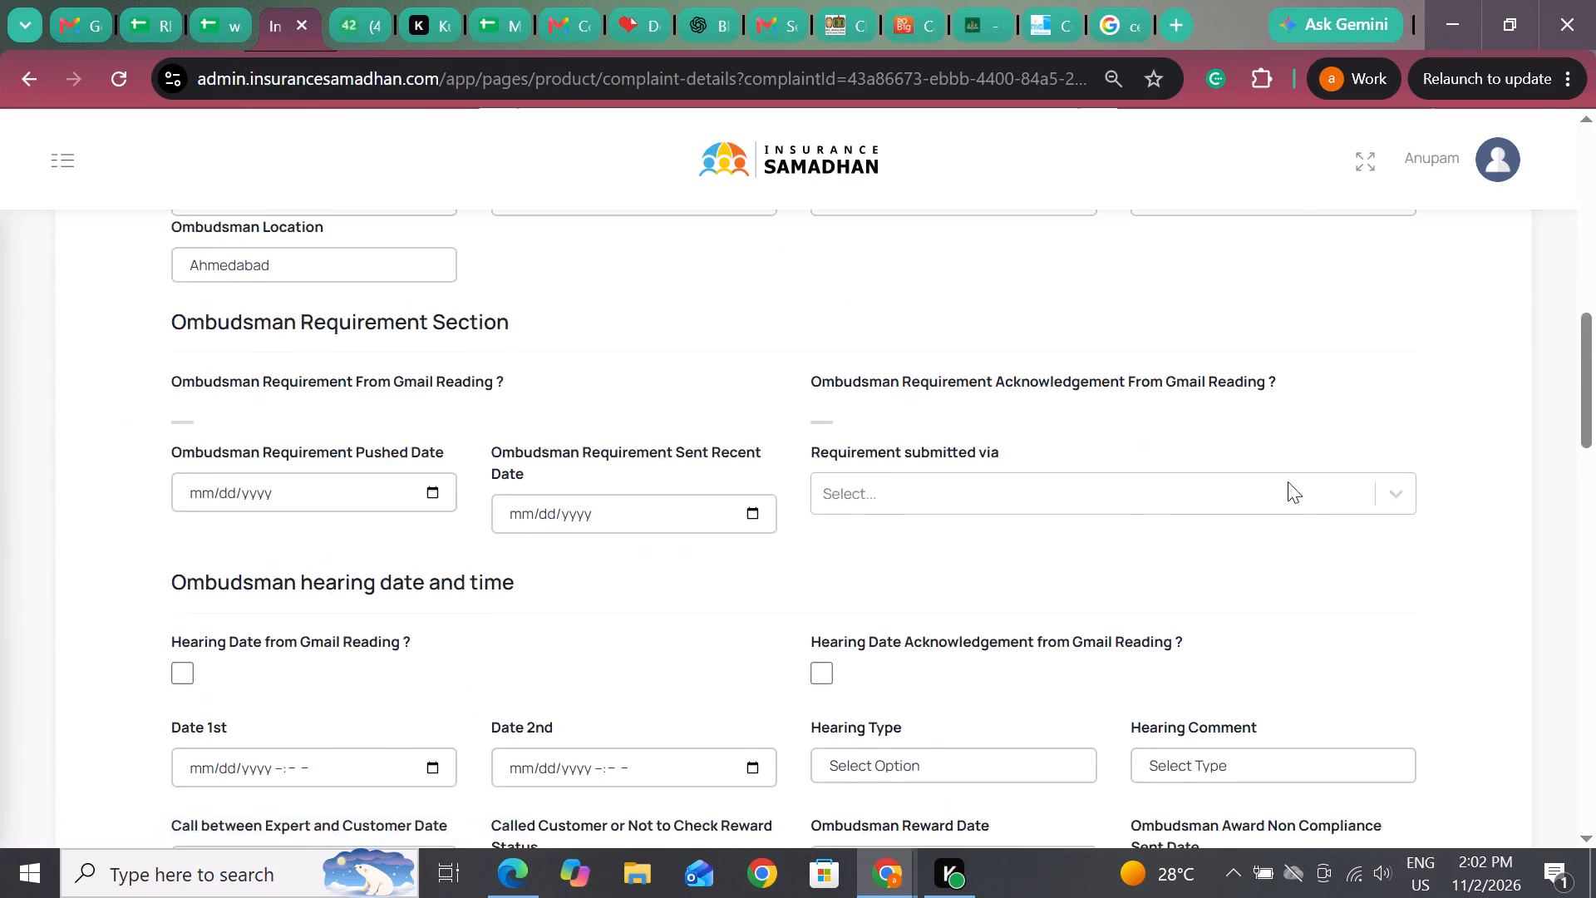
scroll(1288, 481, down, 20)
scroll(1288, 481, down, 8)
click(1449, 783)
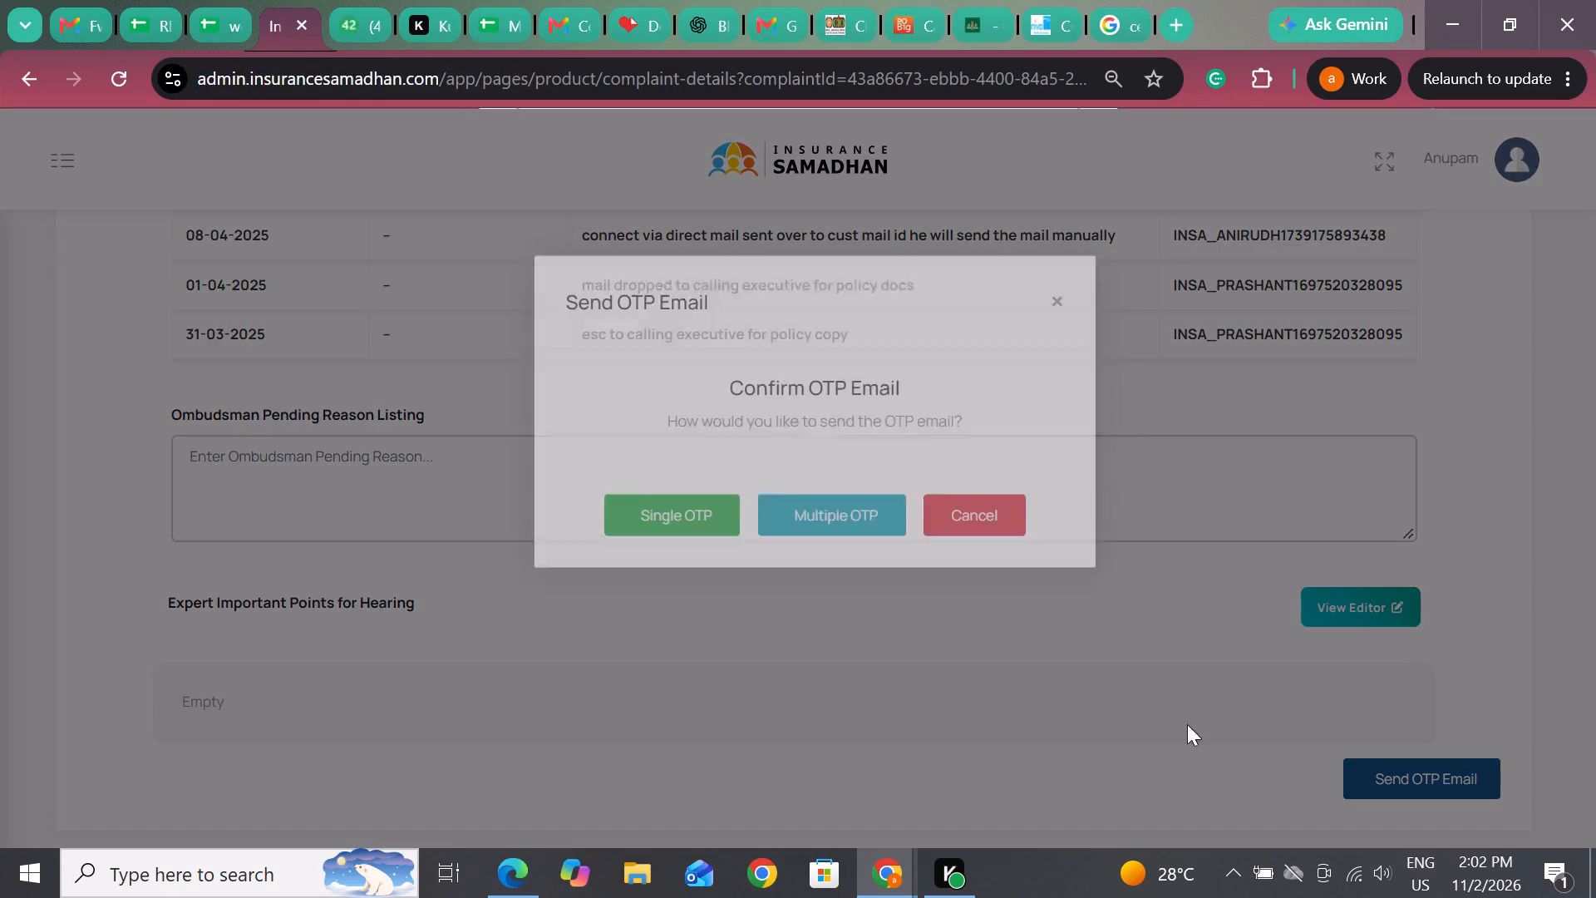
click(855, 551)
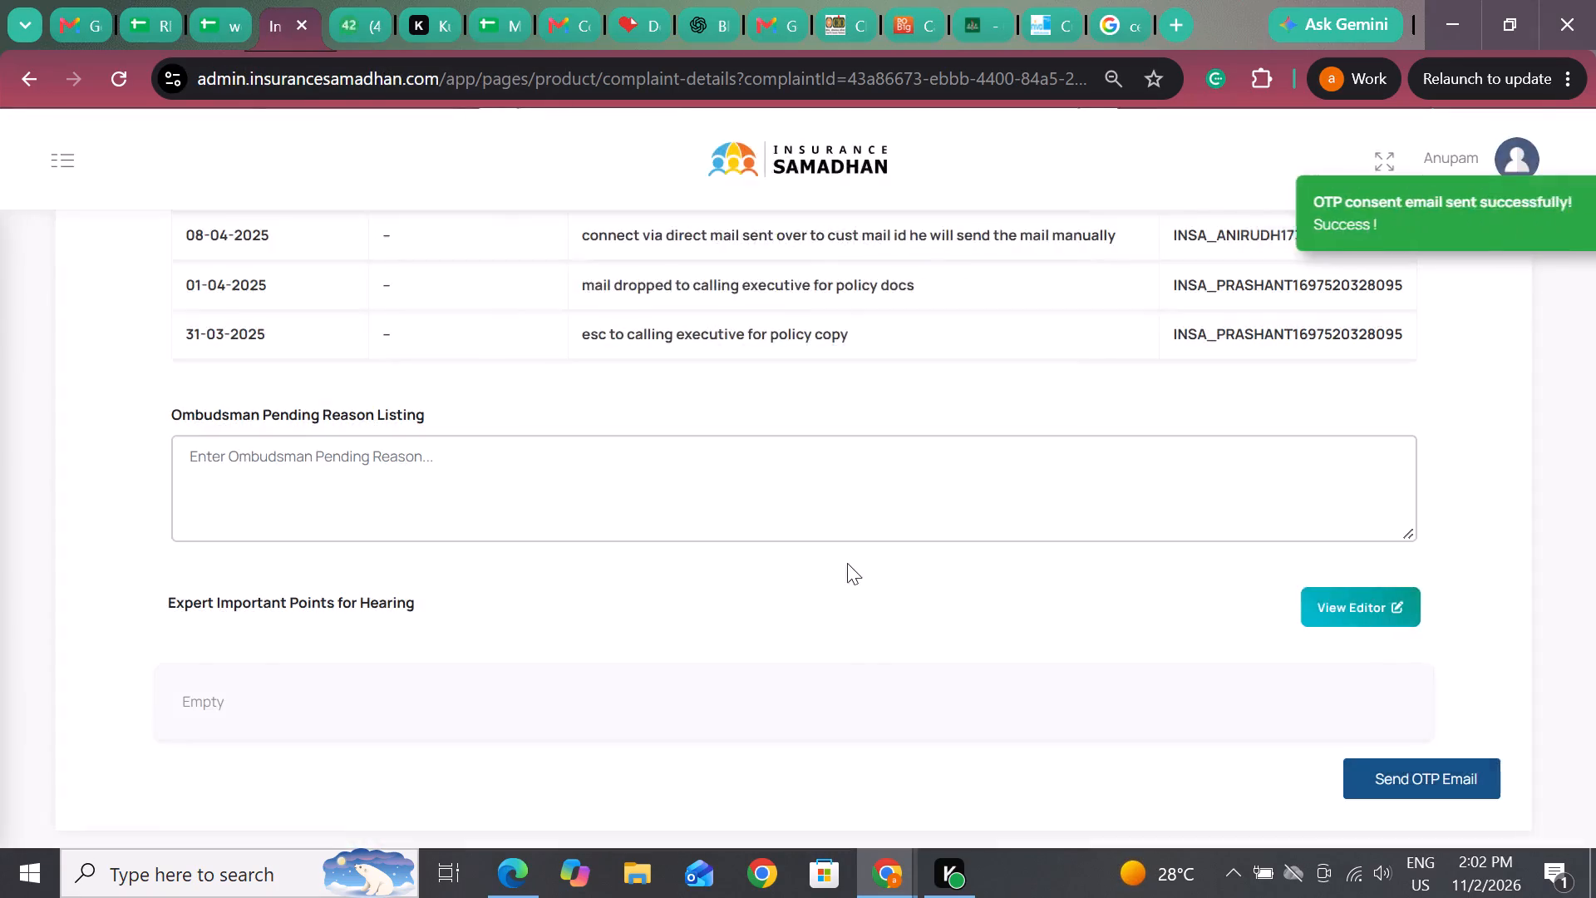
Return to All Complaints, expand the complaint's row and look at its communication log.
scroll(845, 589, up, 20)
scroll(845, 589, up, 12)
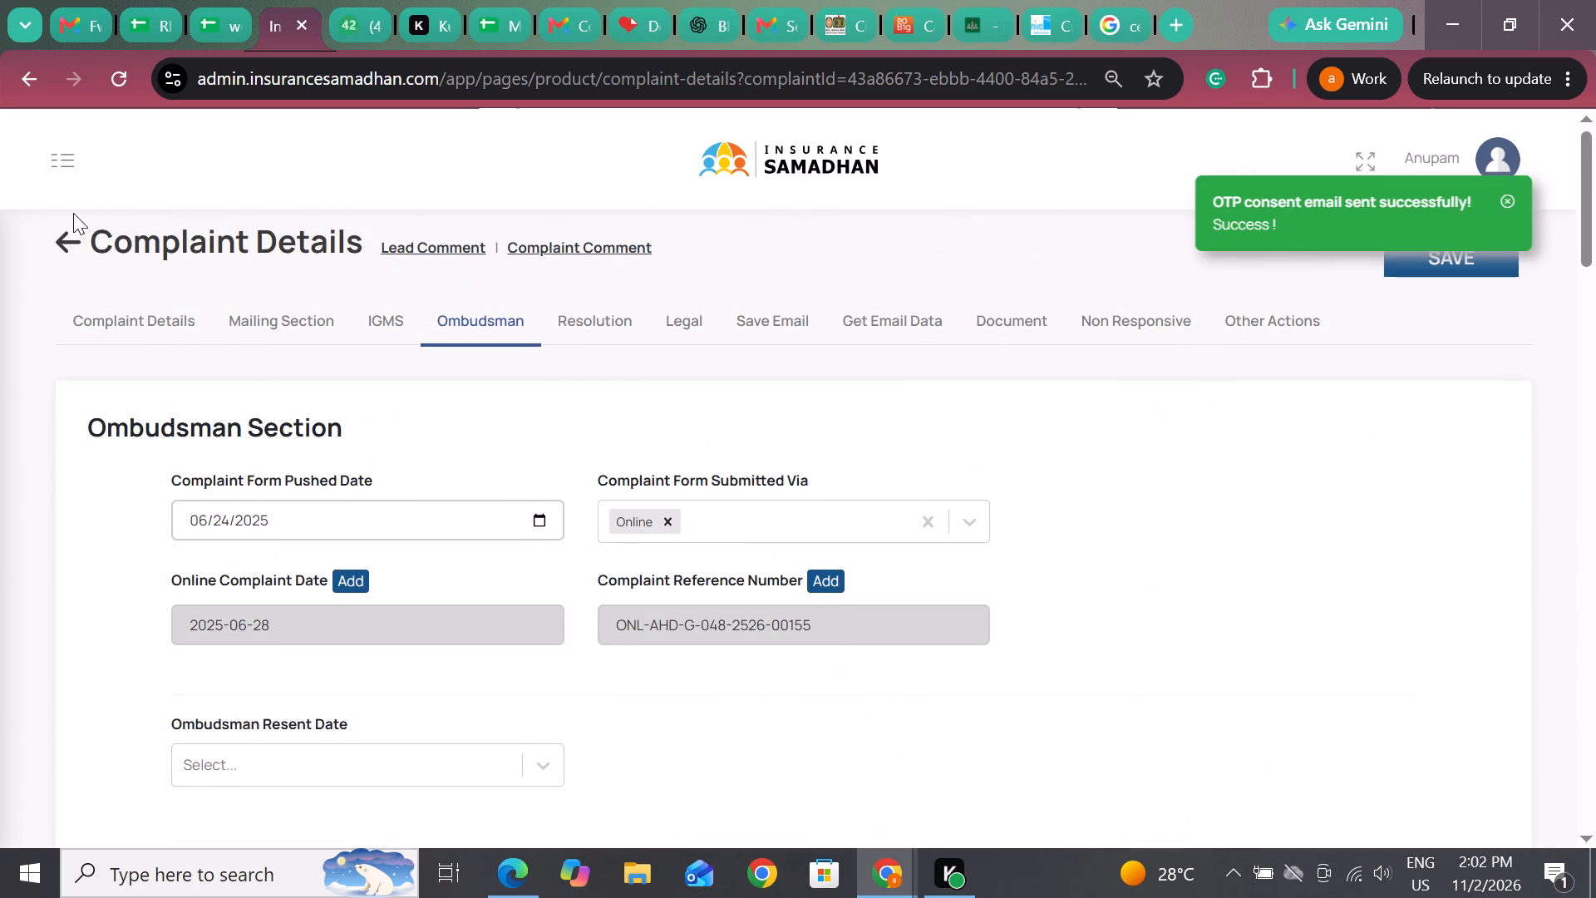
click(62, 240)
click(141, 25)
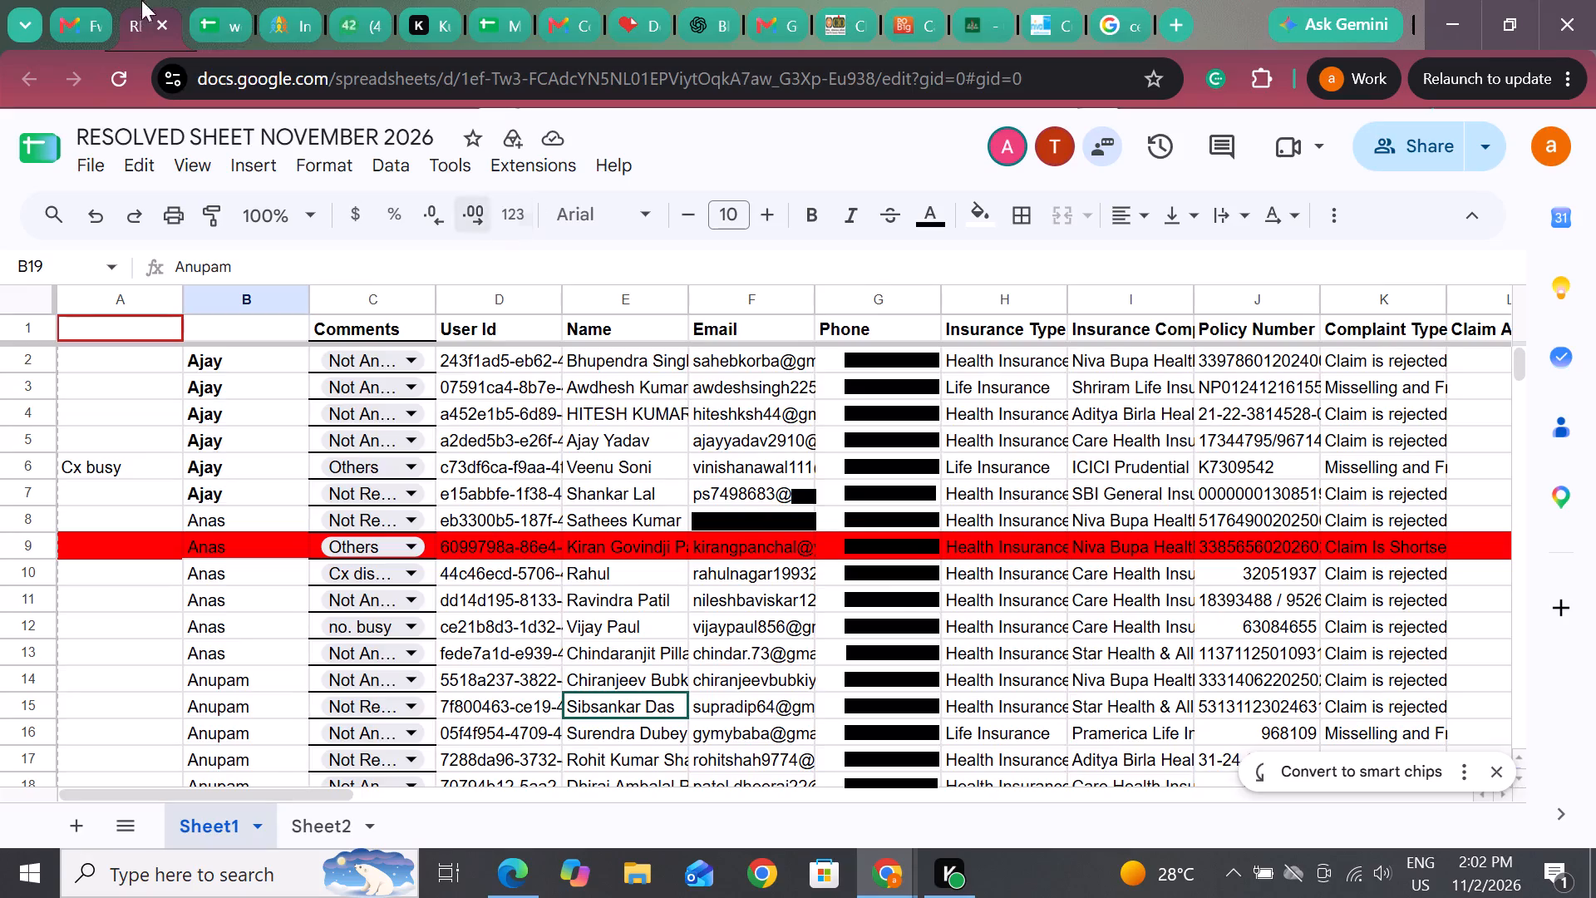
click(288, 26)
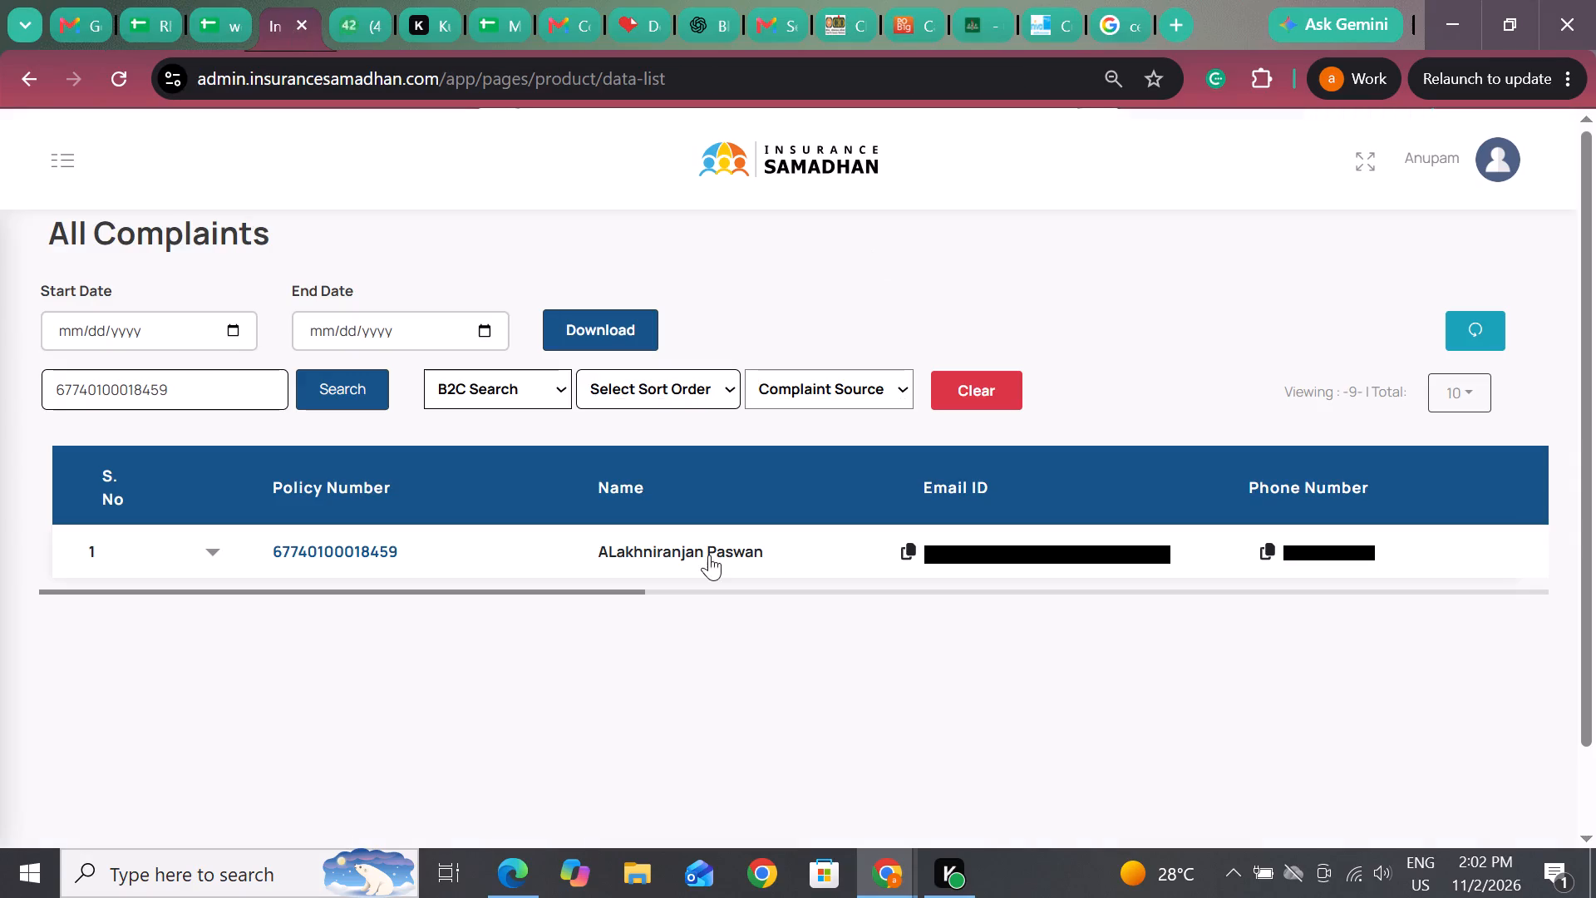
click(693, 590)
drag(693, 590, 386, 595)
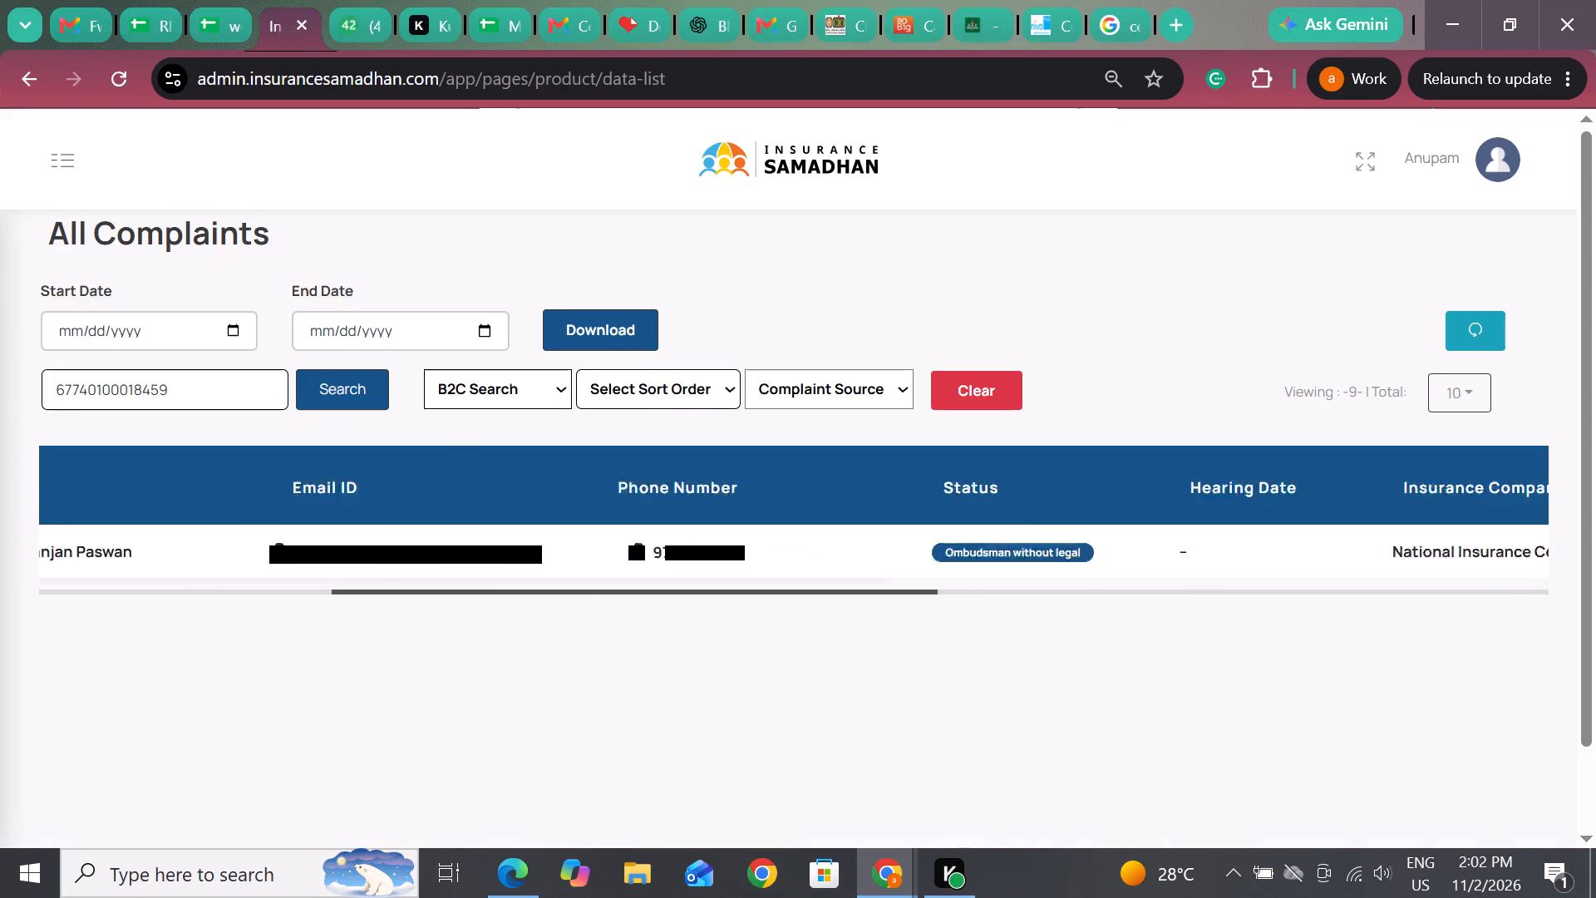
drag(386, 595, 146, 597)
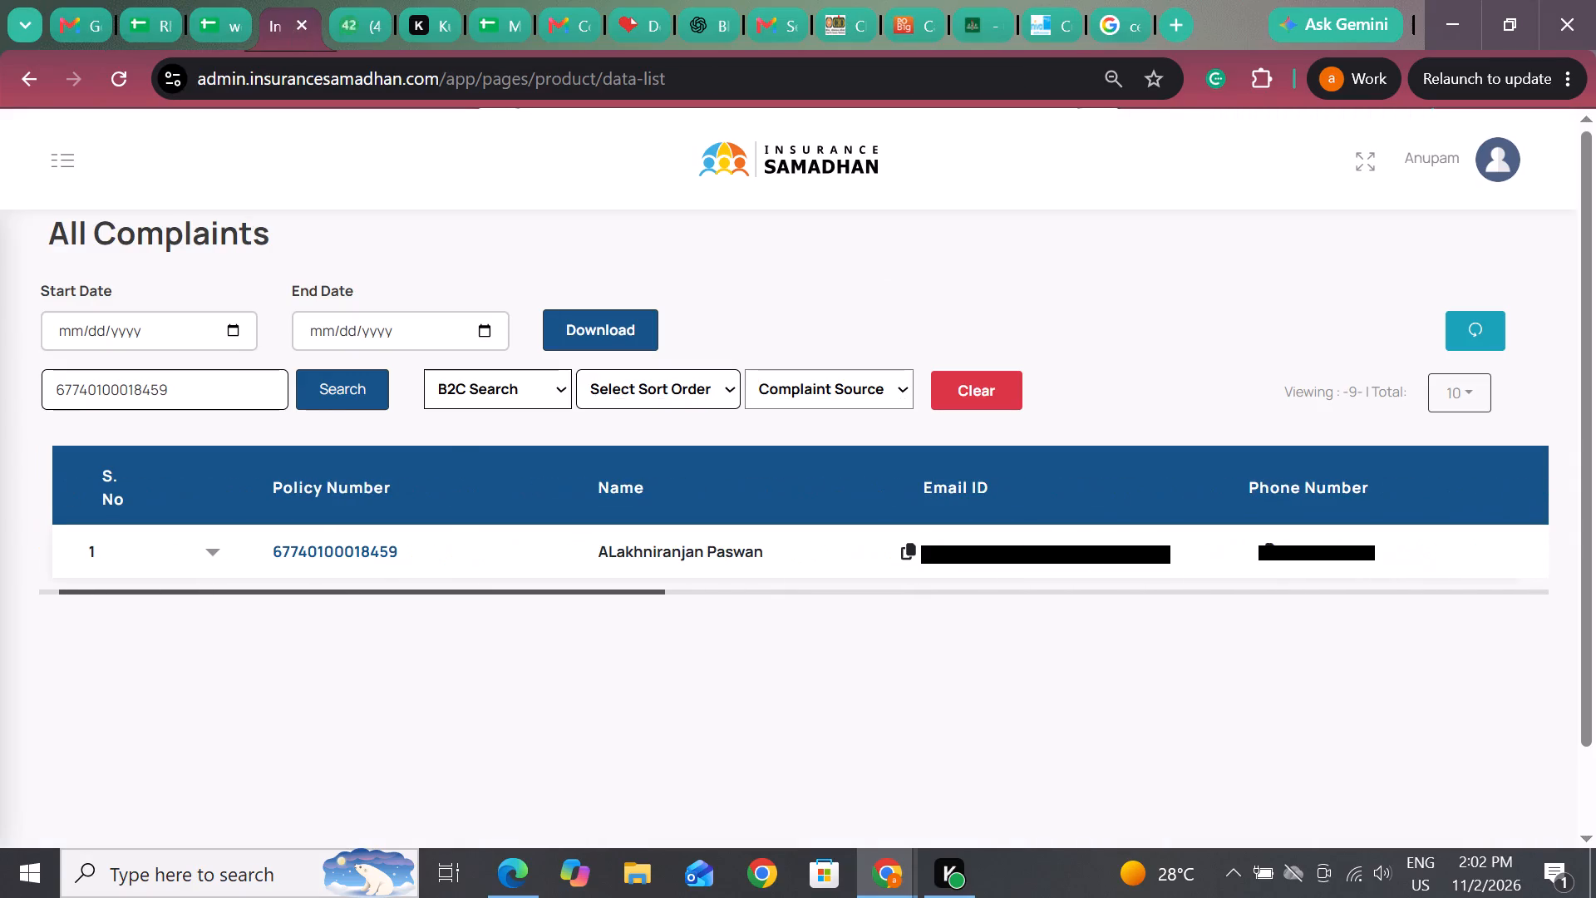
drag(146, 597, 145, 597)
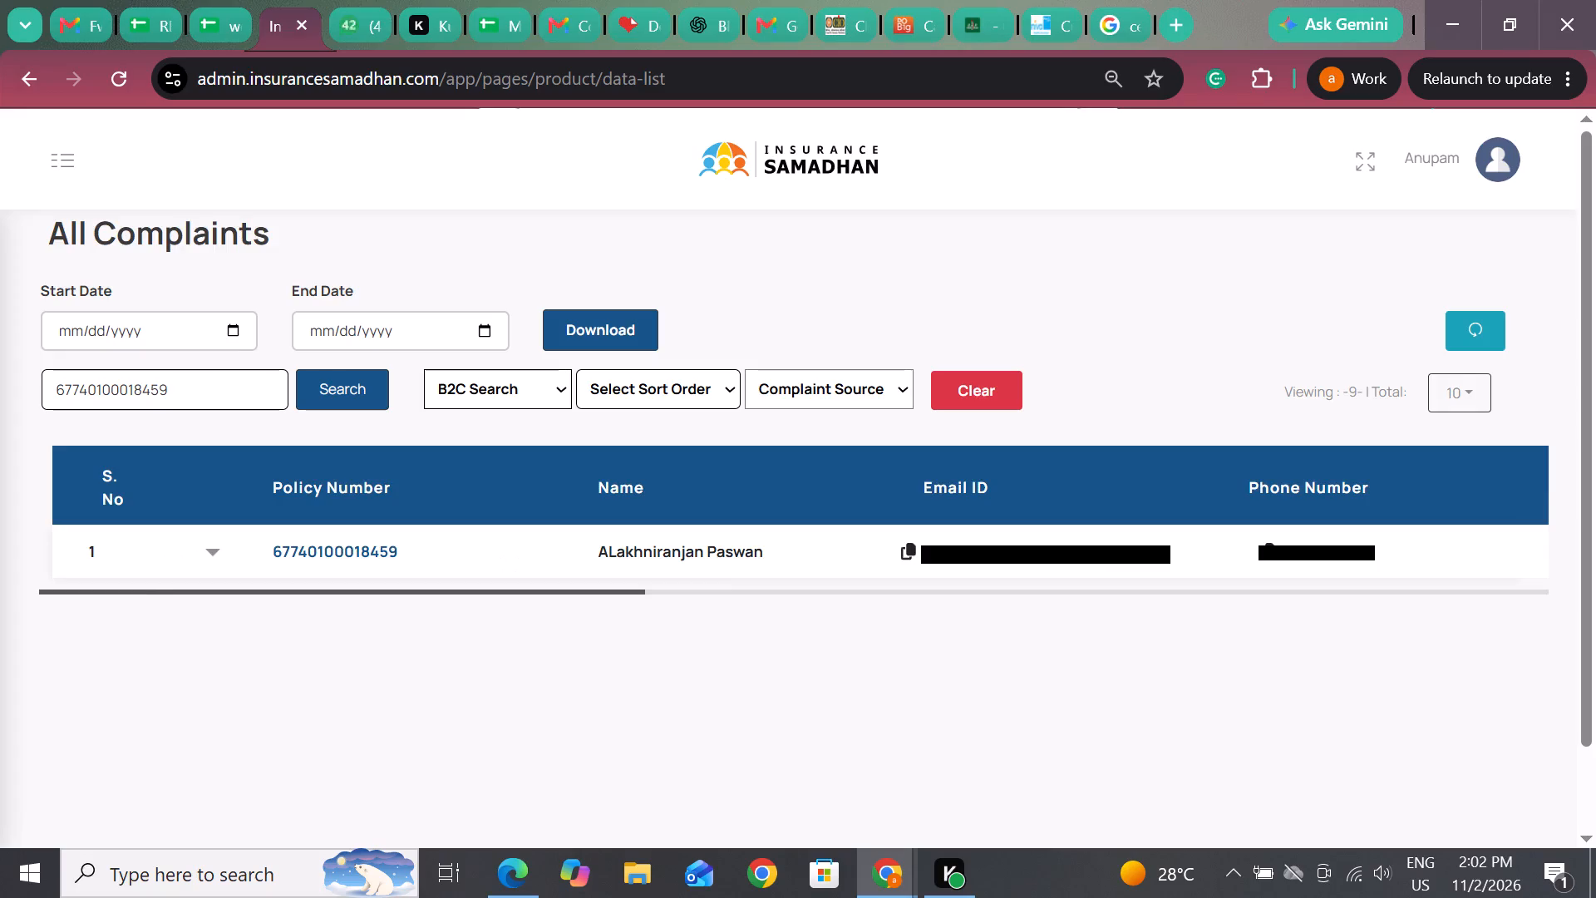
drag(539, 591, 669, 594)
click(912, 549)
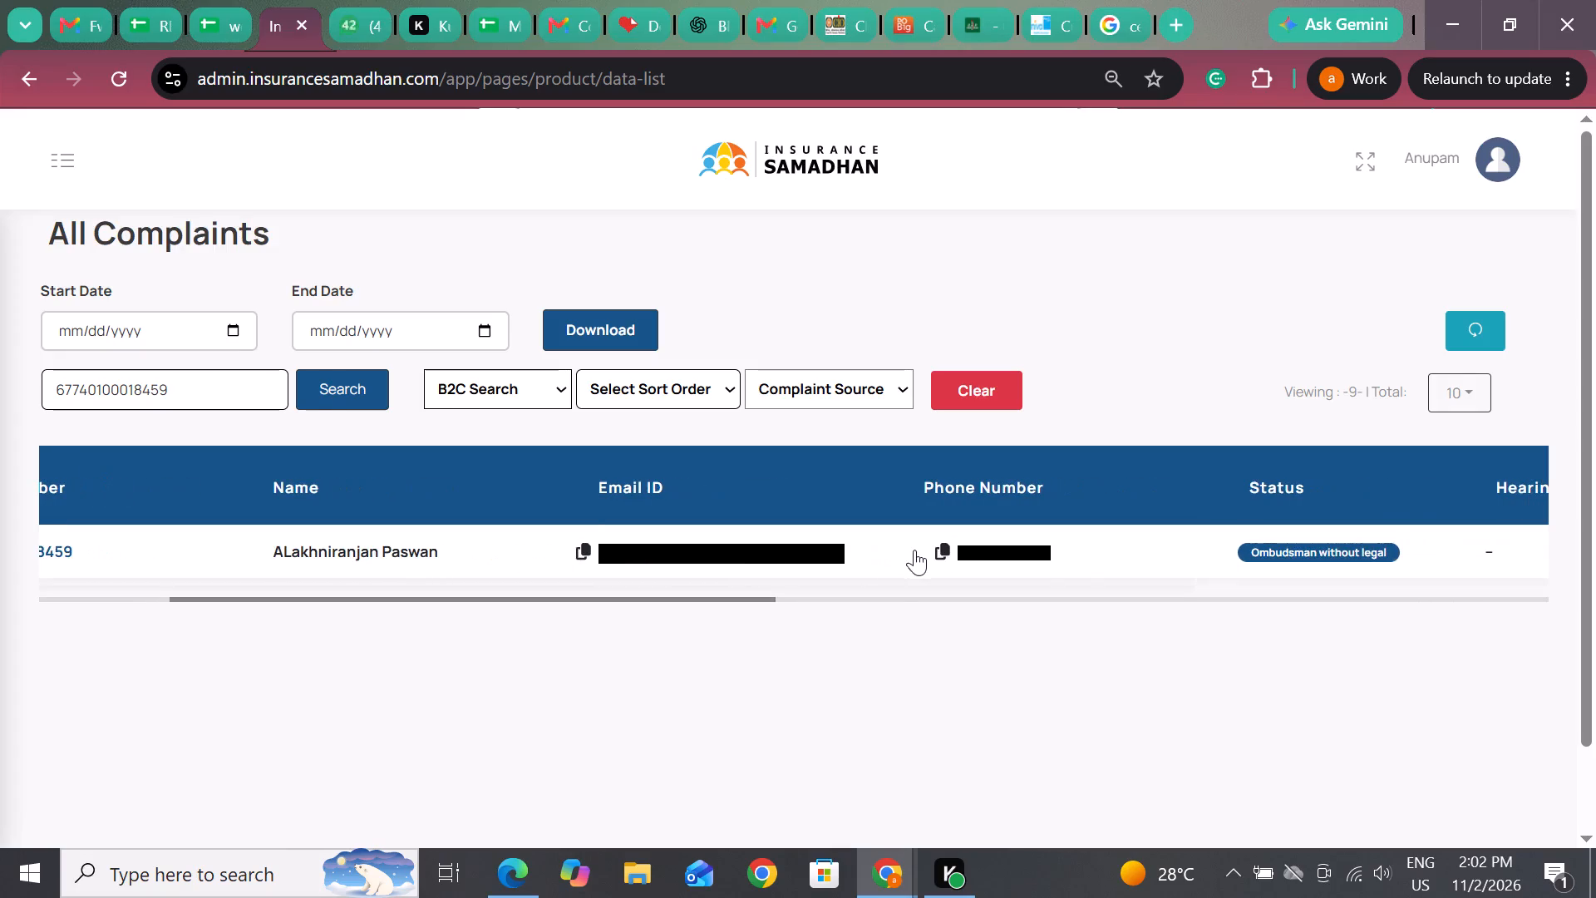
click(970, 613)
scroll(651, 563, up, 6)
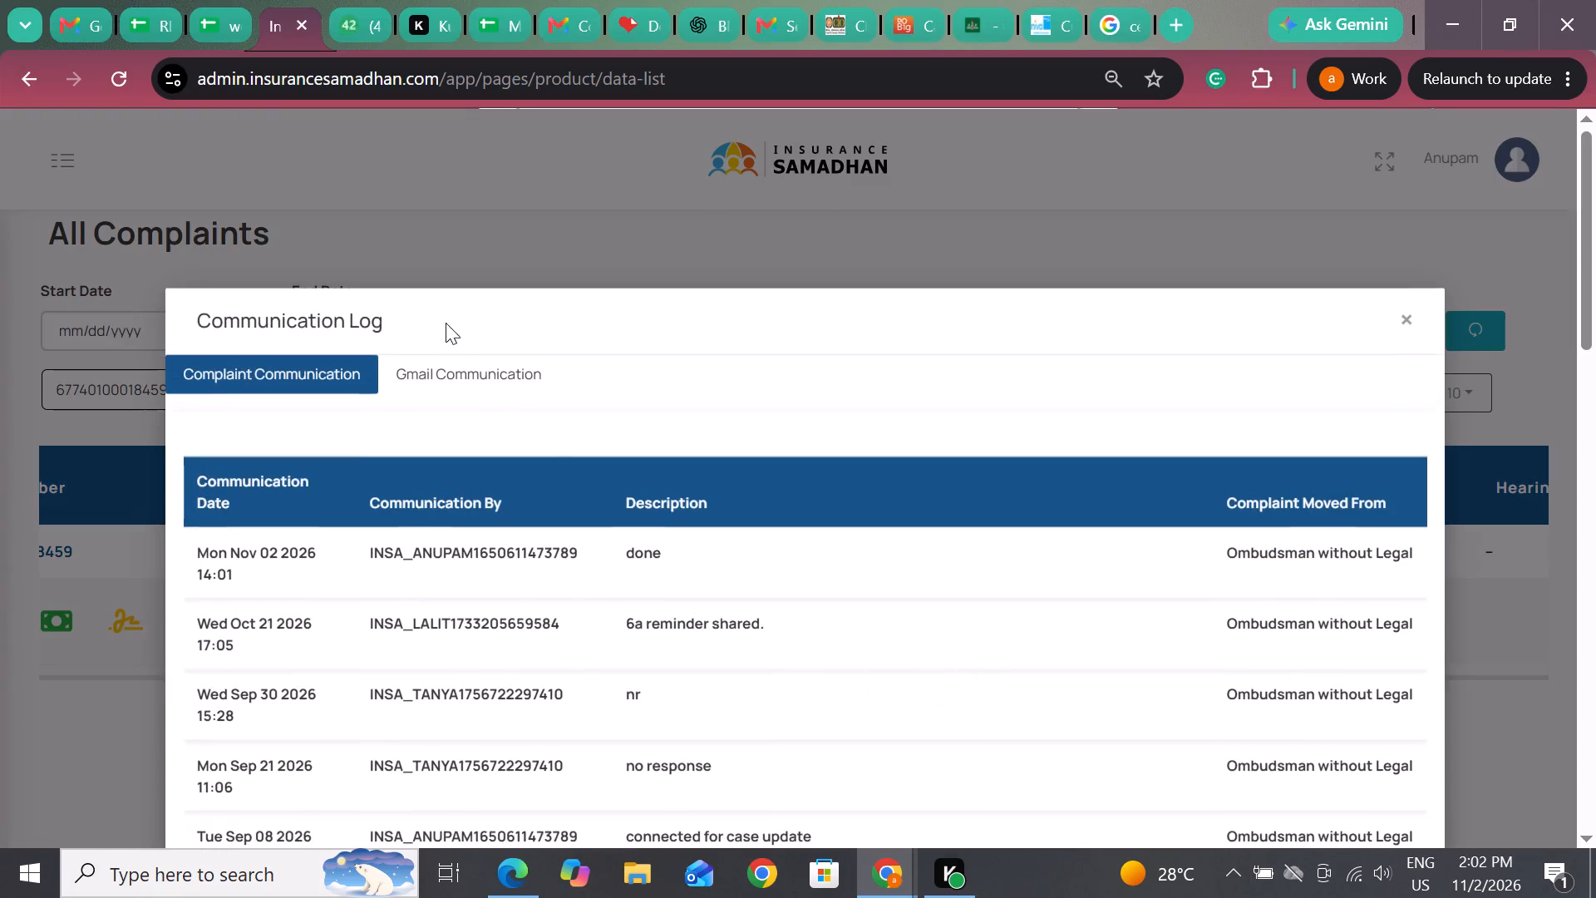
click(382, 201)
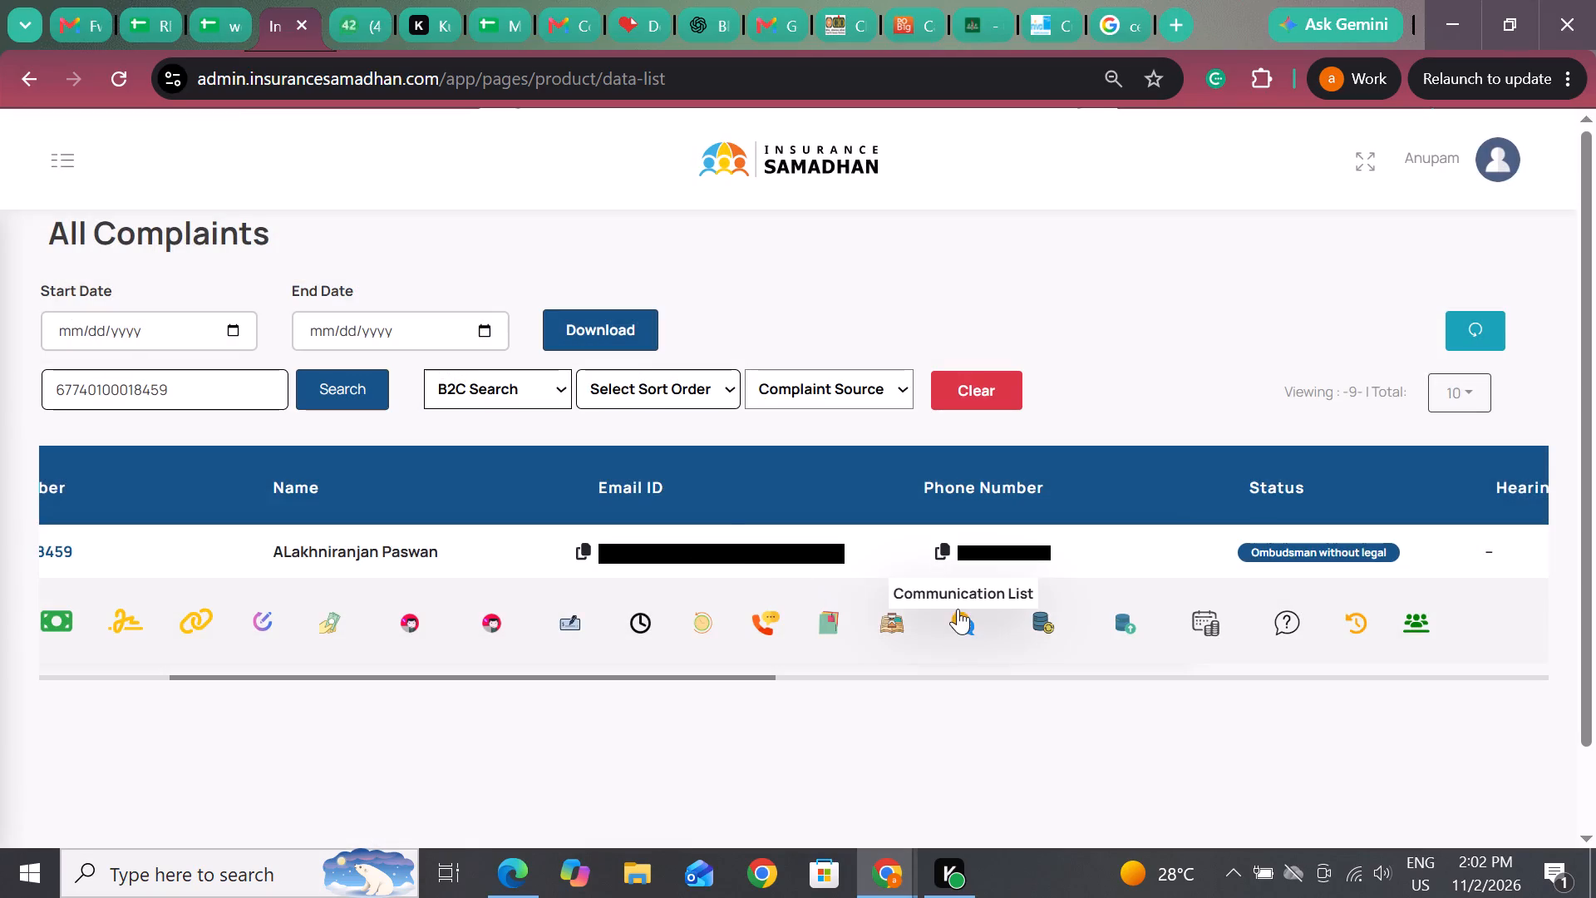
Add the comment "connected for case update *" to the complaint's communication log and save it.
click(961, 619)
scroll(802, 588, down, 14)
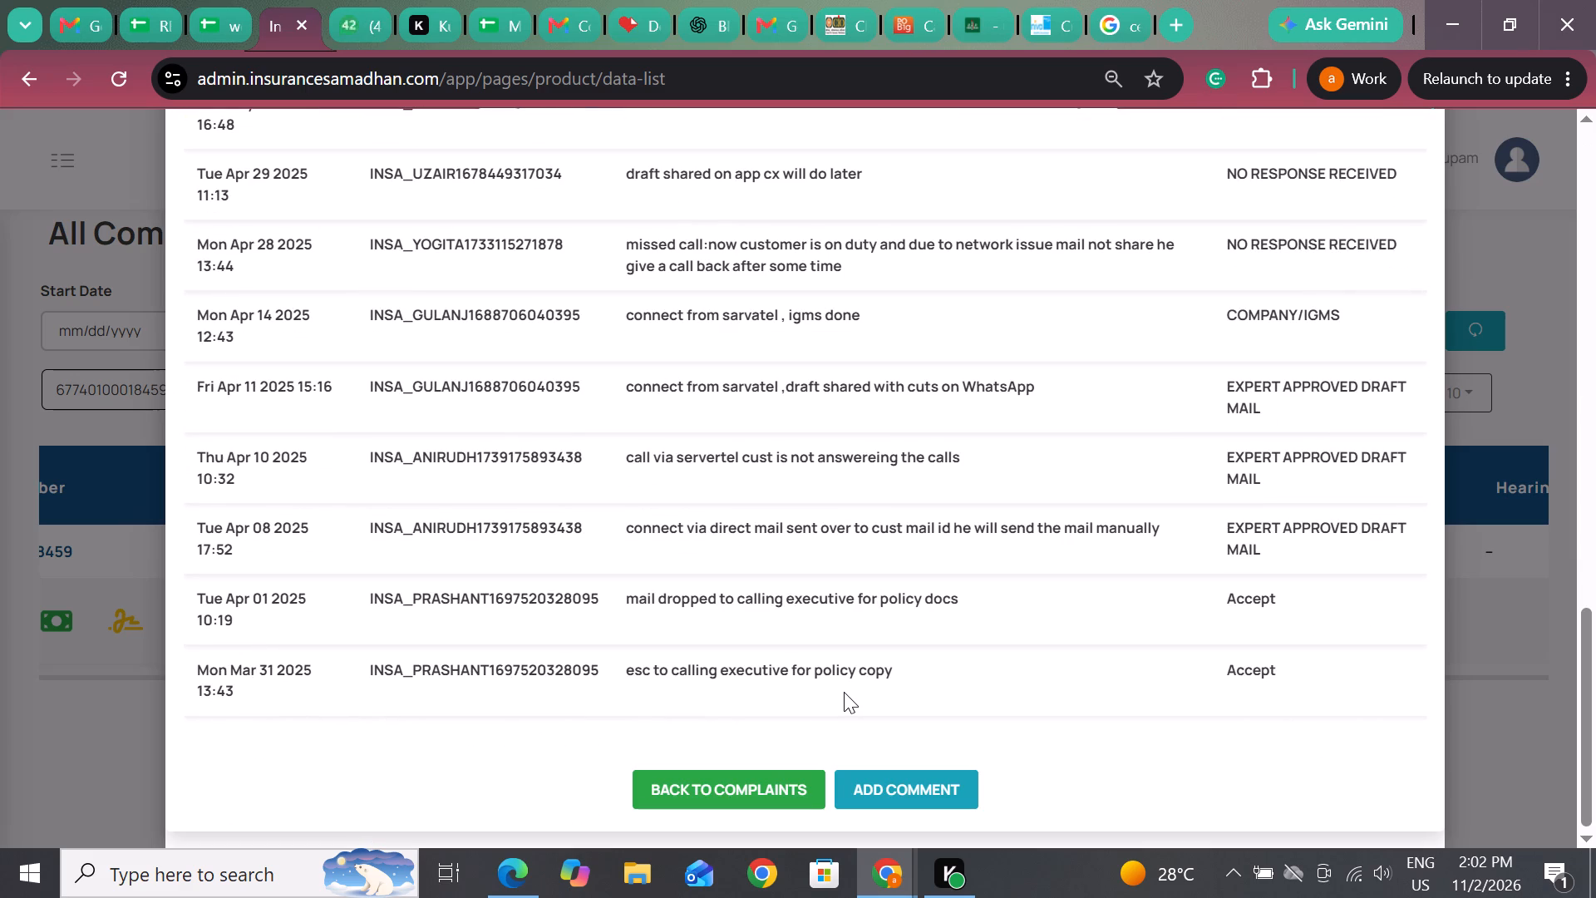
click(961, 802)
click(699, 606)
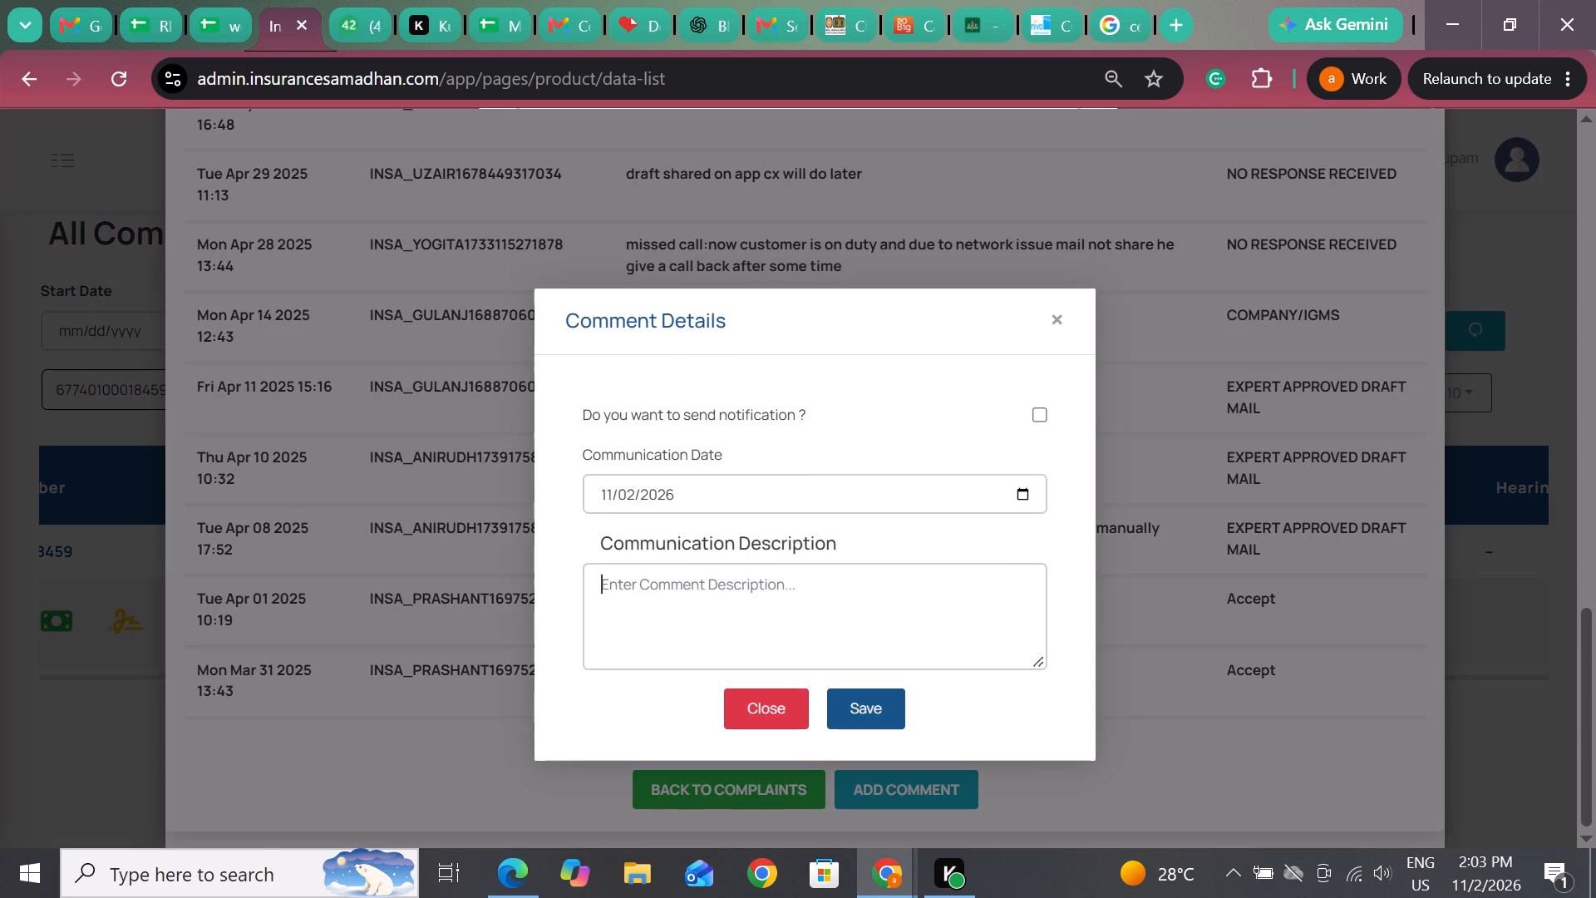
text(connected for case update)
key(space)
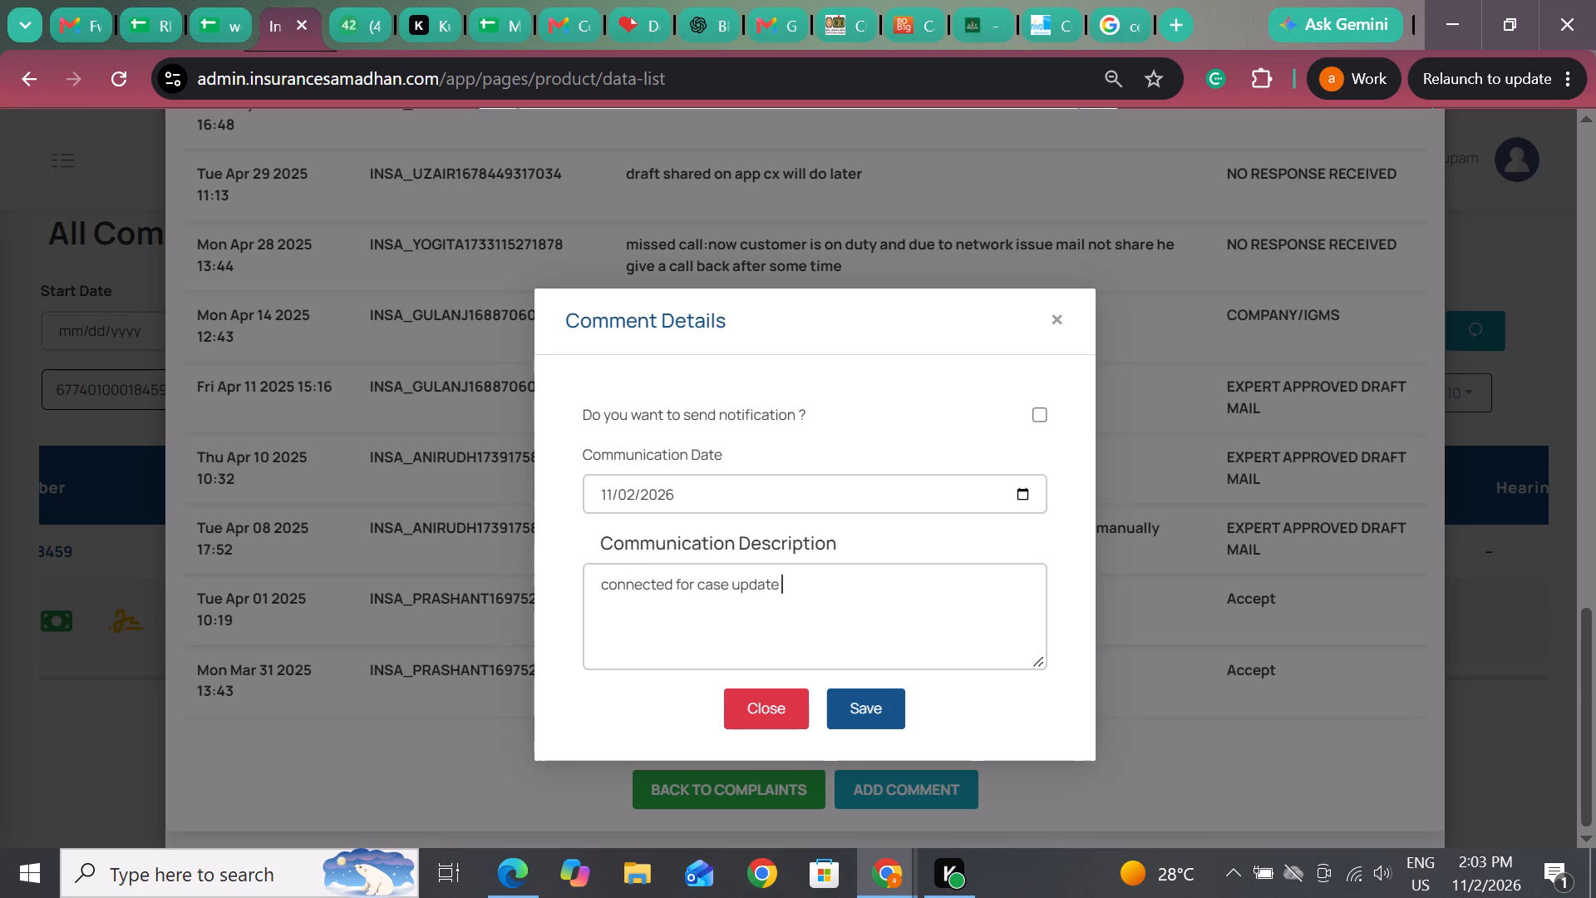
key(shift+asterisk)
key(Tab)
key(Tab)
key(Return)
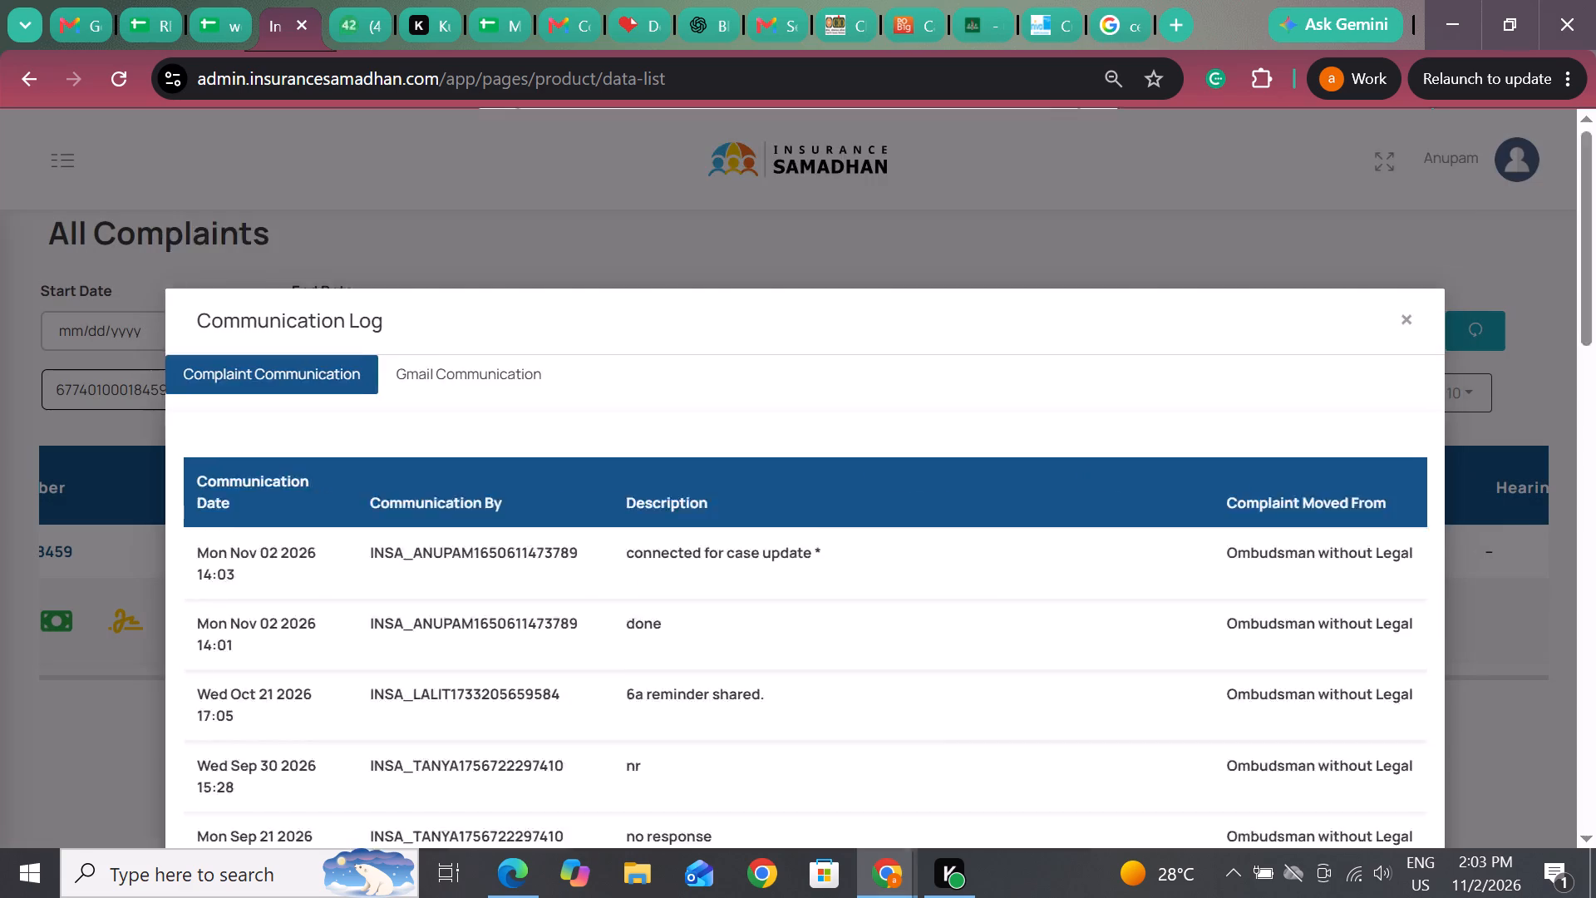
scroll(699, 606, up, 5)
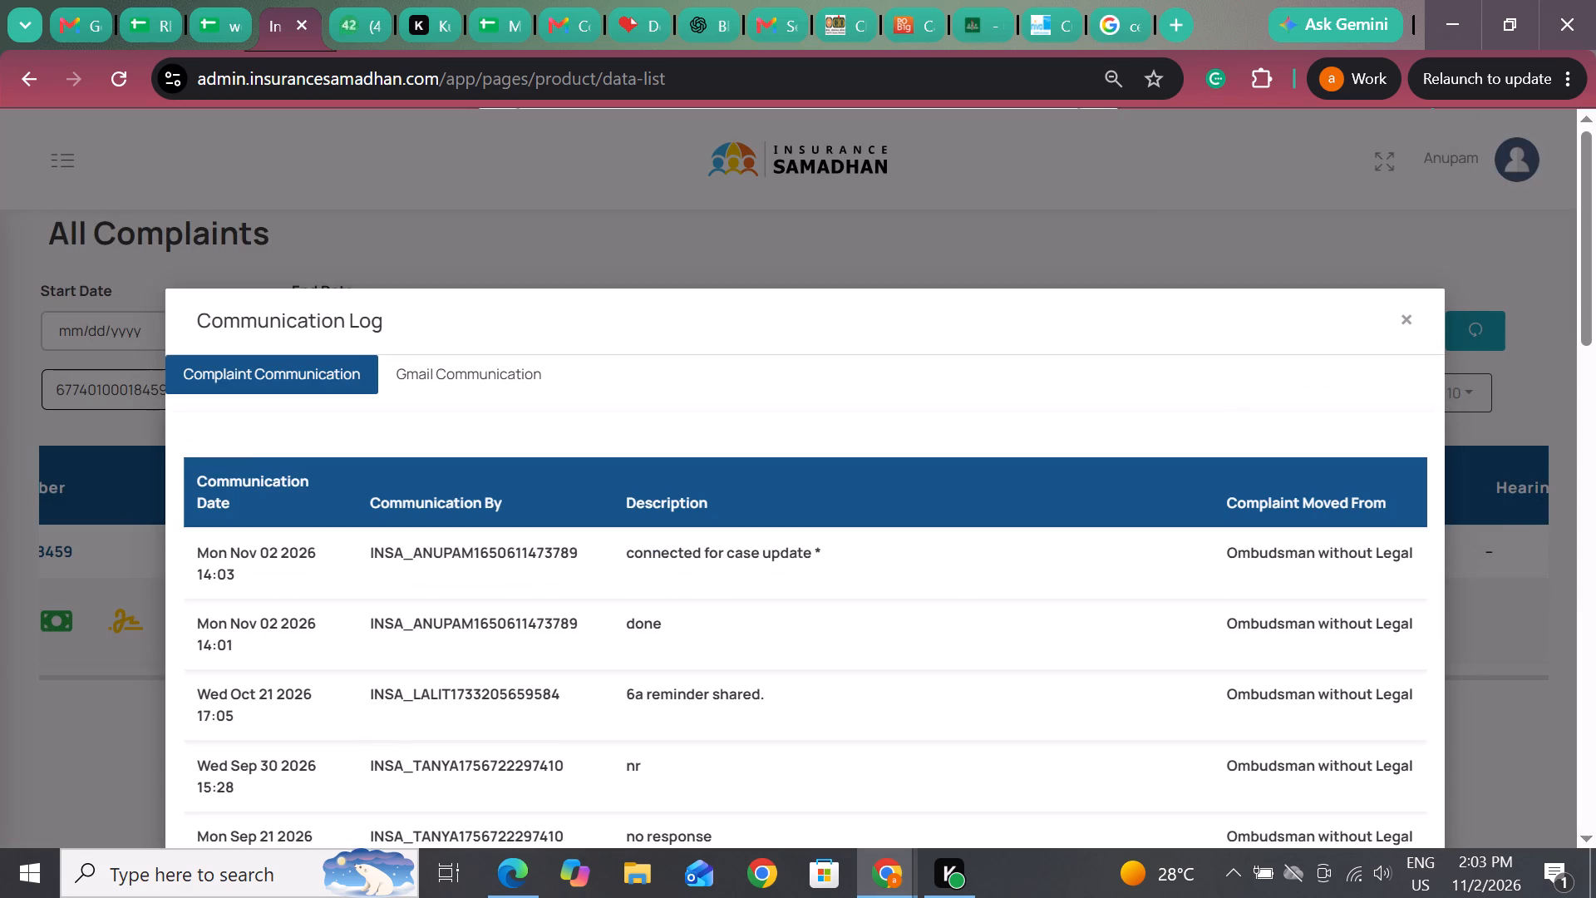